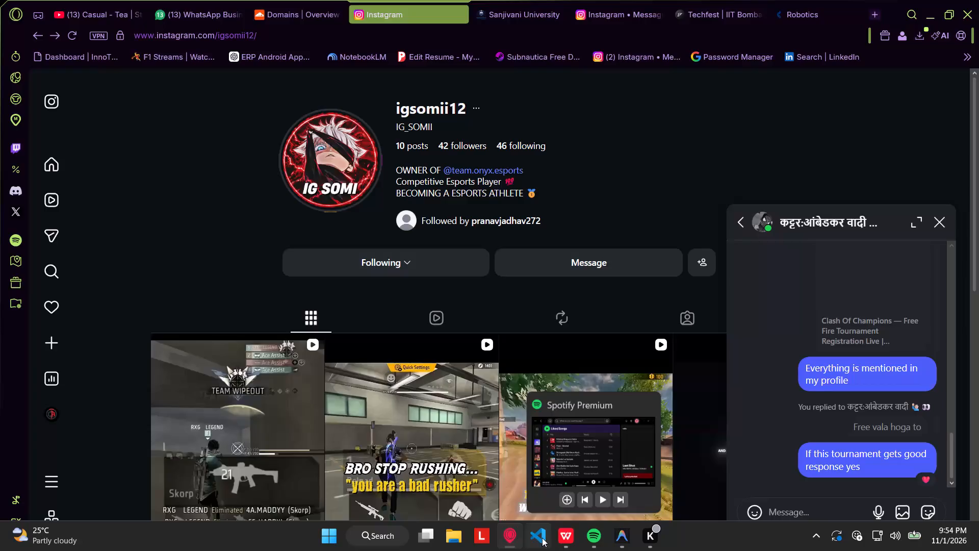
Switch to the Robotics_regs (4).csv spreadsheet in WPS Office and fill status cell H22 with yellow.
{"action": "left_click", "coordinate": [563, 533]}
{"action": "left_click", "coordinate": [738, 236]}
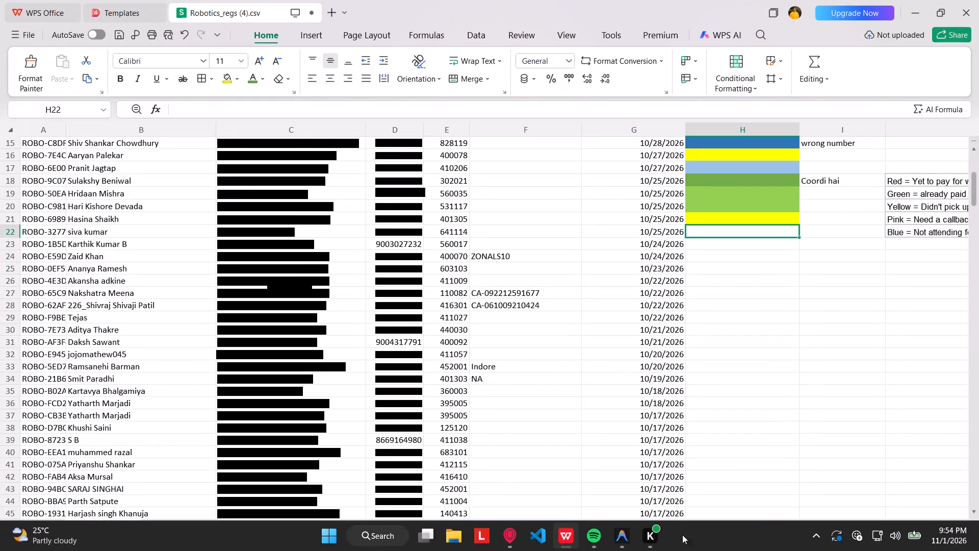
{"action": "left_click", "coordinate": [224, 80]}
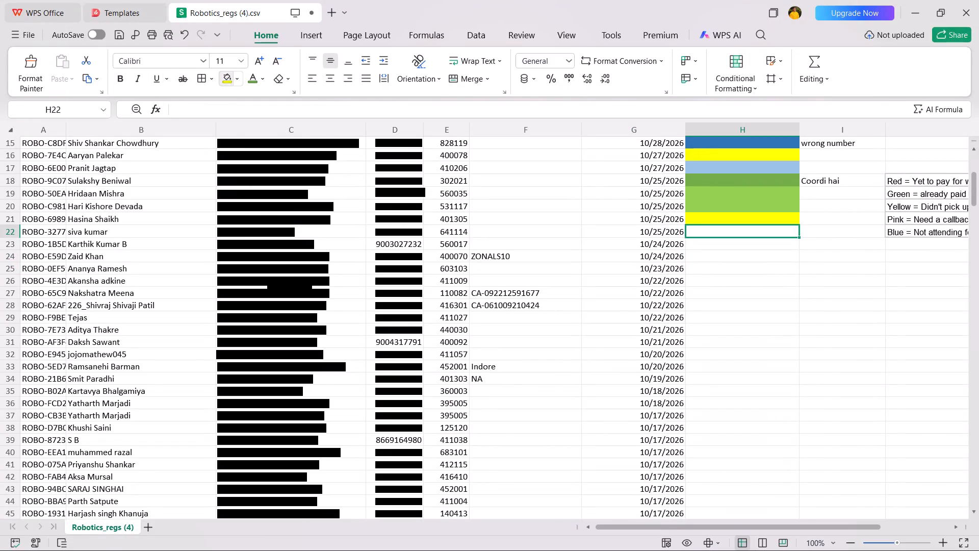
Look up the contact number in row 23 and select that row's status cell H23.
{"action": "left_click", "coordinate": [702, 242]}
{"action": "left_click", "coordinate": [398, 247]}
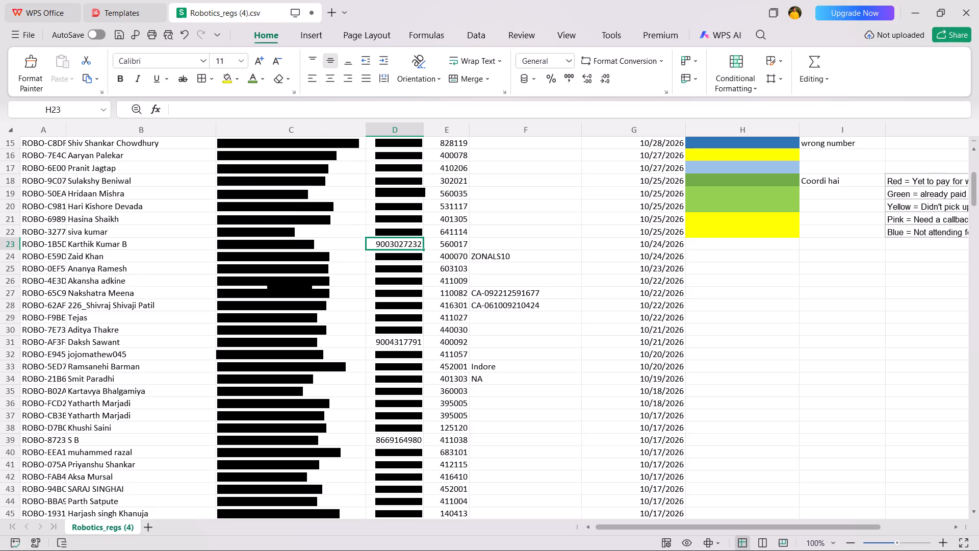
{"action": "left_click", "coordinate": [463, 194]}
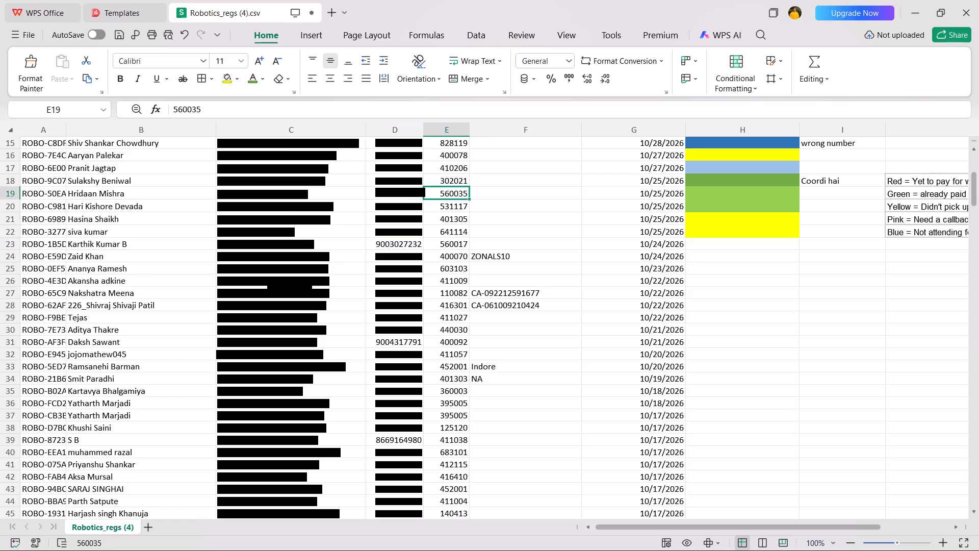
{"action": "left_click", "coordinate": [729, 242]}
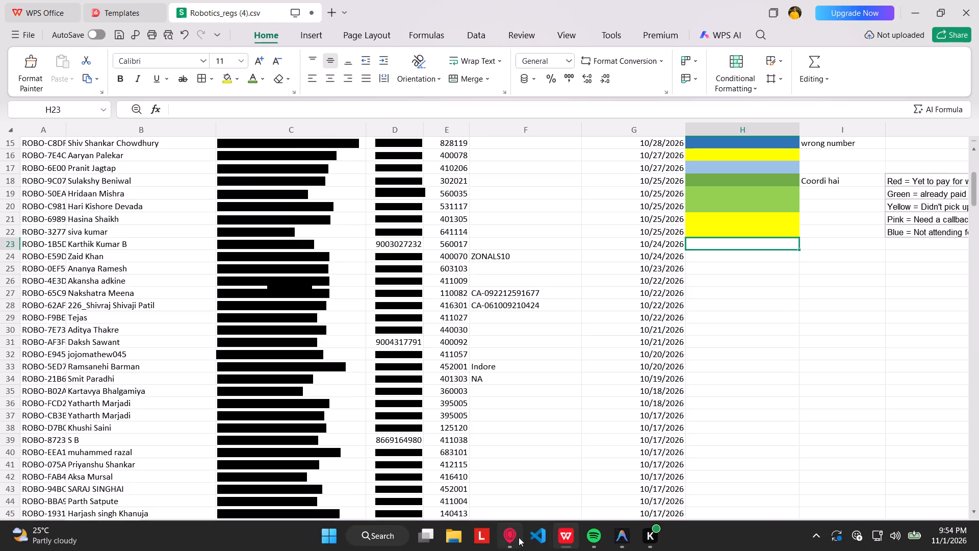
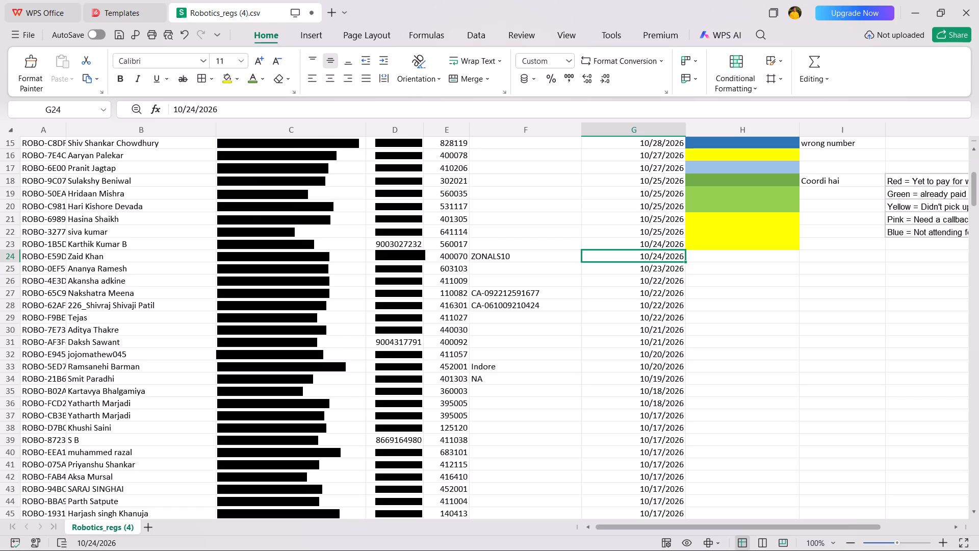
Review the row 24 registrant's contact number, postal code, discount-code entry and date, ending on status cell H24.
{"action": "scroll", "coordinate": [443, 360], "scroll_direction": "up", "scroll_amount": 2}
{"action": "scroll", "coordinate": [443, 362], "scroll_direction": "down", "scroll_amount": 1}
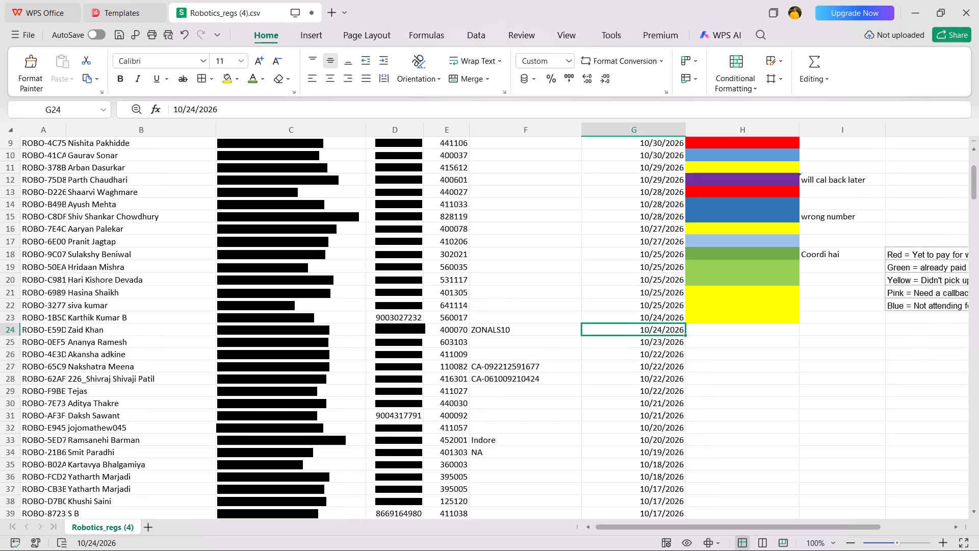
{"action": "left_click", "coordinate": [708, 297]}
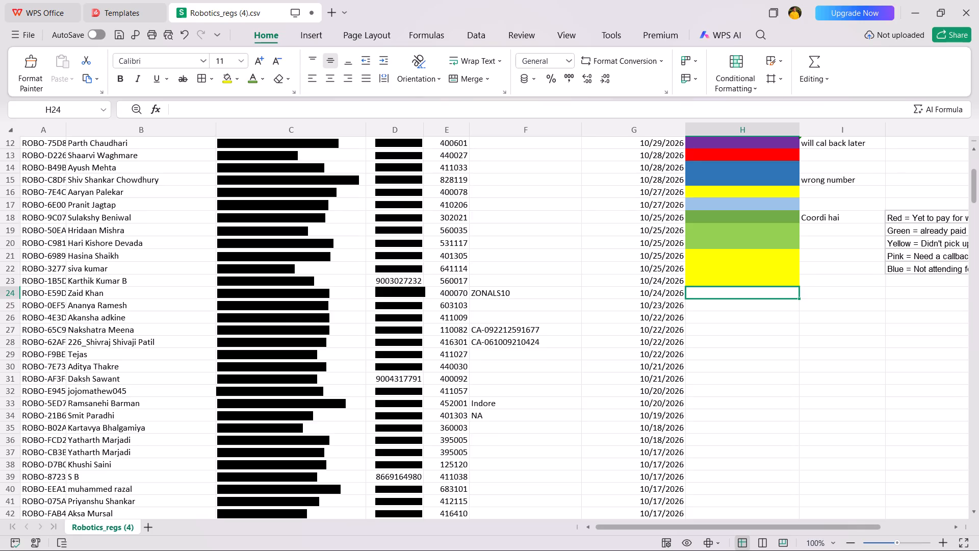
{"action": "left_click", "coordinate": [591, 292]}
{"action": "left_click", "coordinate": [514, 291]}
{"action": "left_click", "coordinate": [372, 296]}
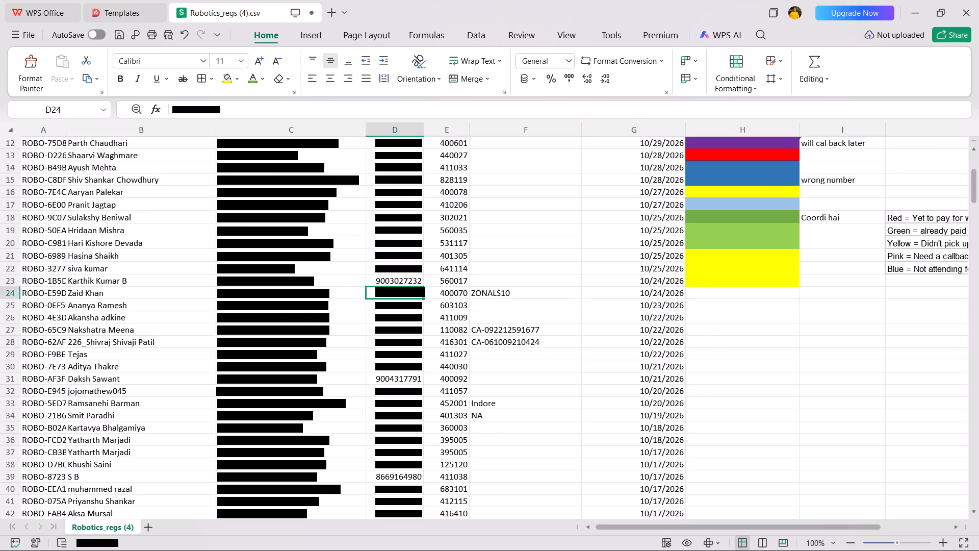
{"action": "left_click", "coordinate": [445, 296]}
{"action": "left_click", "coordinate": [636, 293]}
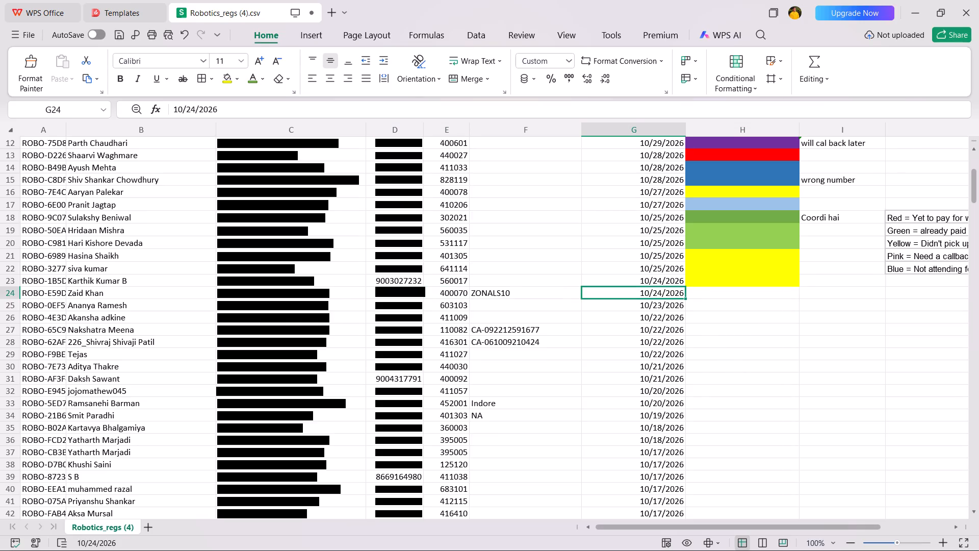
{"action": "left_click", "coordinate": [715, 290]}
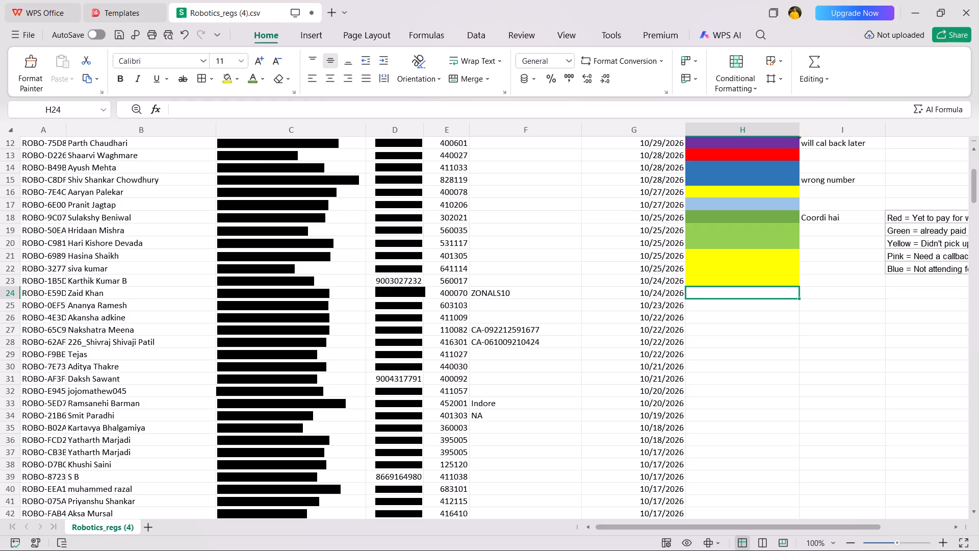
Switch to Opera GX and view the Robotics ticket page on konfhub.com.
{"action": "left_click", "coordinate": [912, 3]}
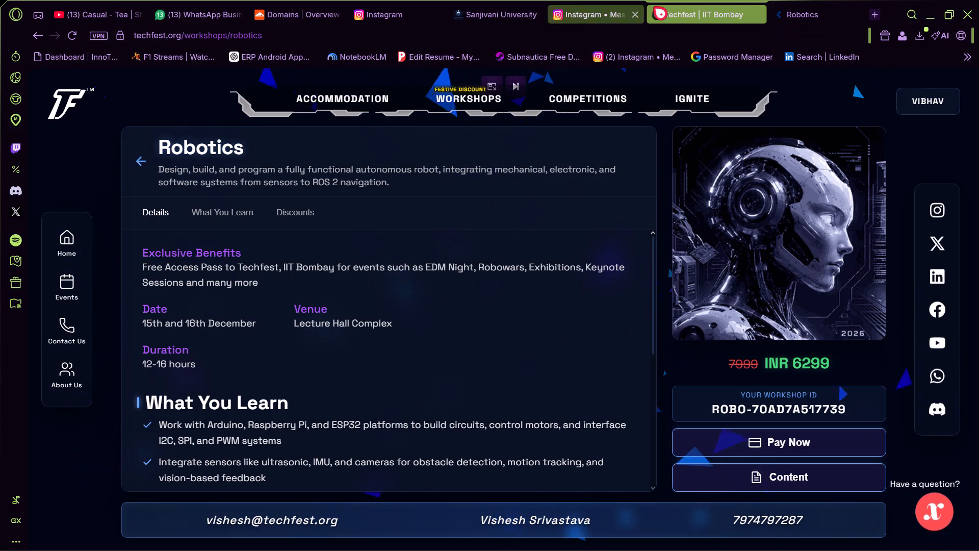
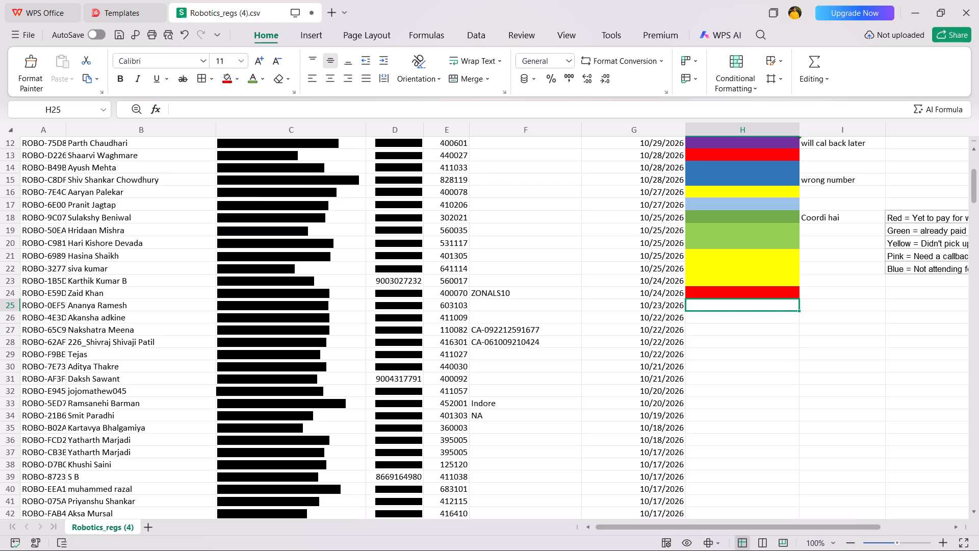
{"action": "left_click", "coordinate": [390, 306]}
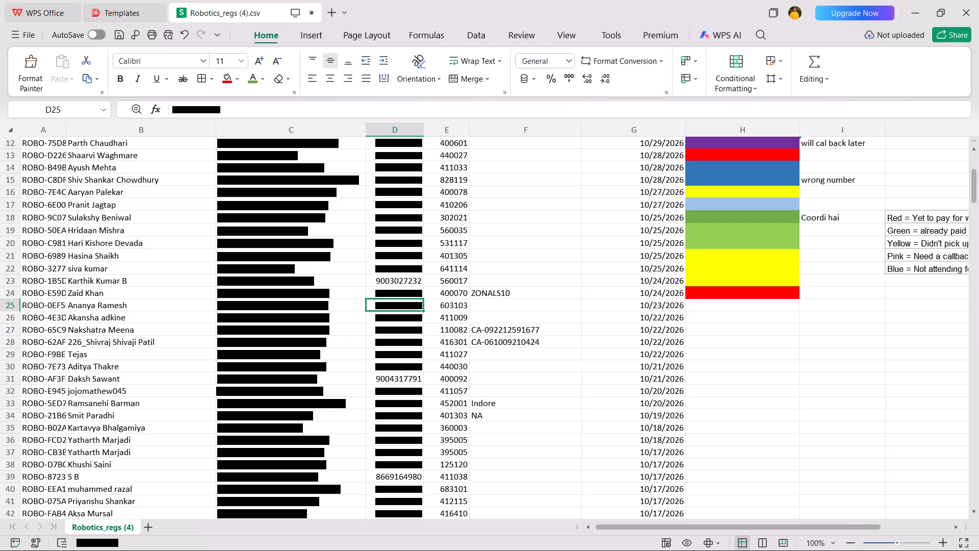
{"action": "scroll", "coordinate": [617, 327], "scroll_direction": "up", "scroll_amount": 5}
{"action": "scroll", "coordinate": [615, 333], "scroll_direction": "down", "scroll_amount": 5}
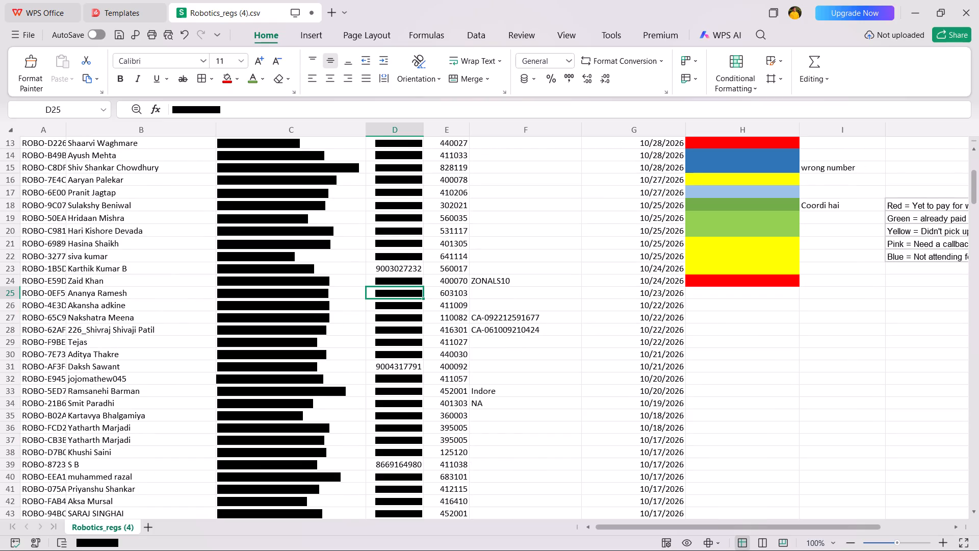
{"action": "scroll", "coordinate": [358, 305], "scroll_direction": "down", "scroll_amount": 6}
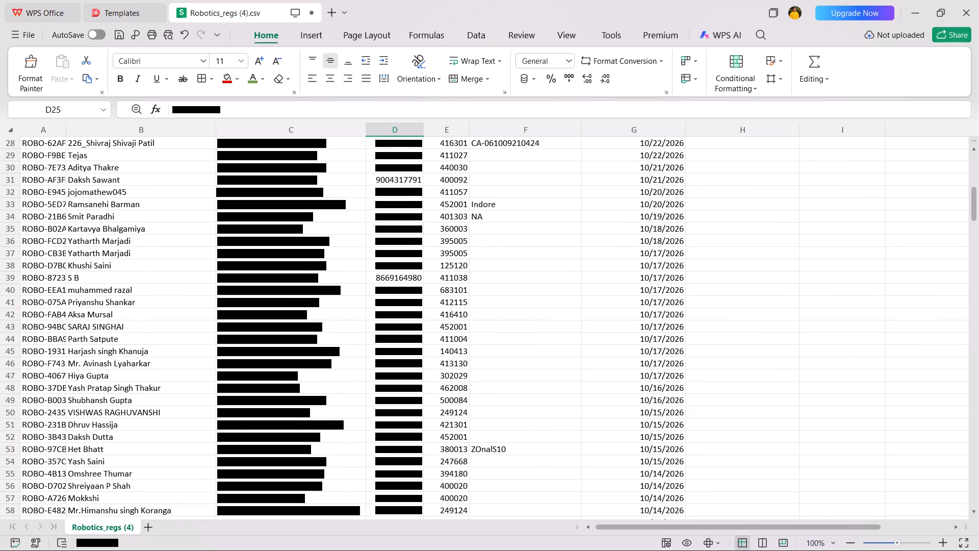
{"action": "scroll", "coordinate": [349, 309], "scroll_direction": "up", "scroll_amount": 8}
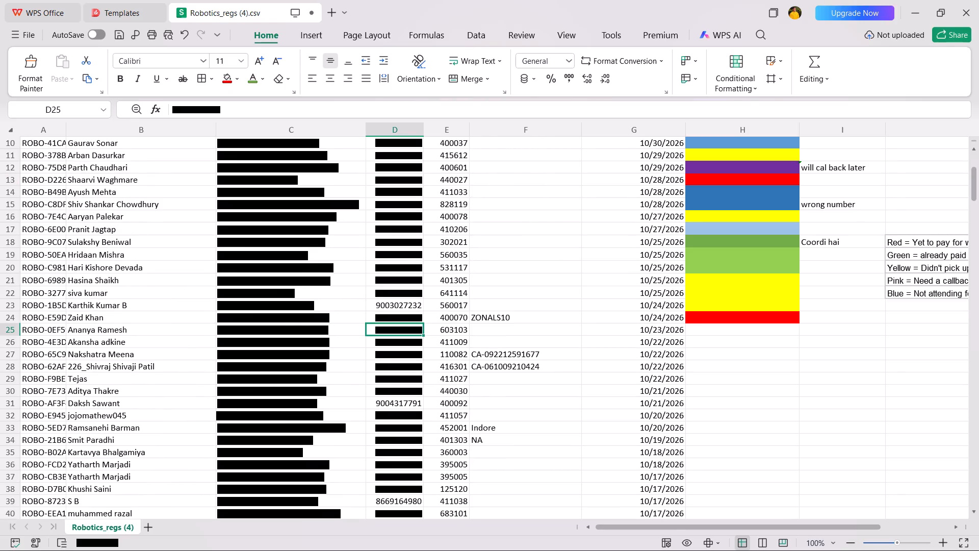
{"action": "left_click", "coordinate": [617, 332]}
{"action": "left_click", "coordinate": [727, 338]}
{"action": "left_click", "coordinate": [726, 328]}
Switch to Opera GX and look through the combos and individual workshops with their prices on the Techfest Workshops page.
{"action": "left_click", "coordinate": [508, 539]}
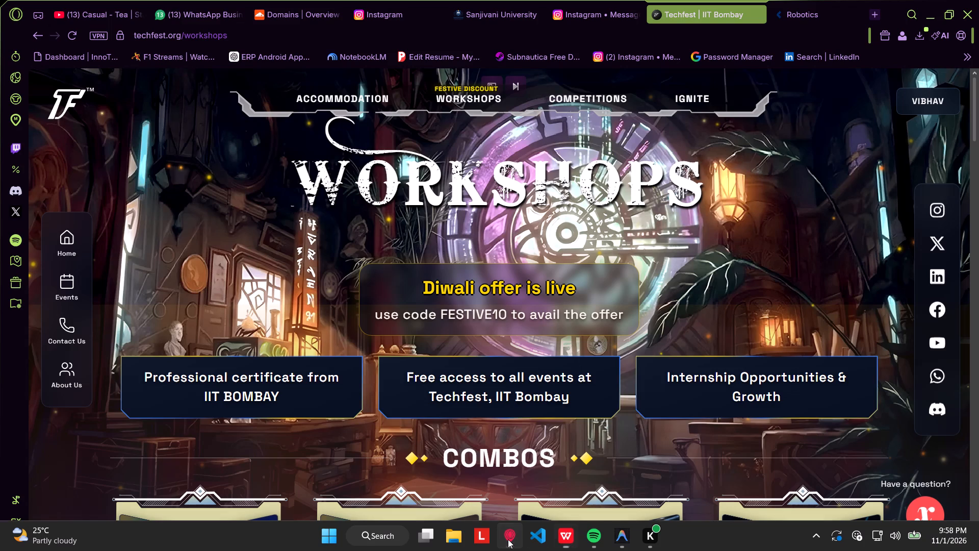
{"action": "scroll", "coordinate": [501, 470], "scroll_direction": "down", "scroll_amount": 10}
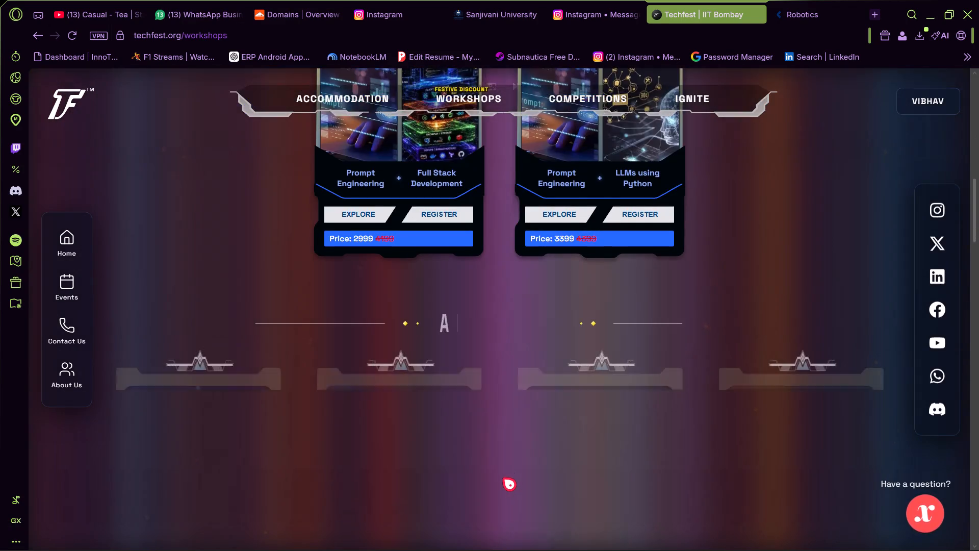
{"action": "scroll", "coordinate": [502, 477], "scroll_direction": "down", "scroll_amount": 5}
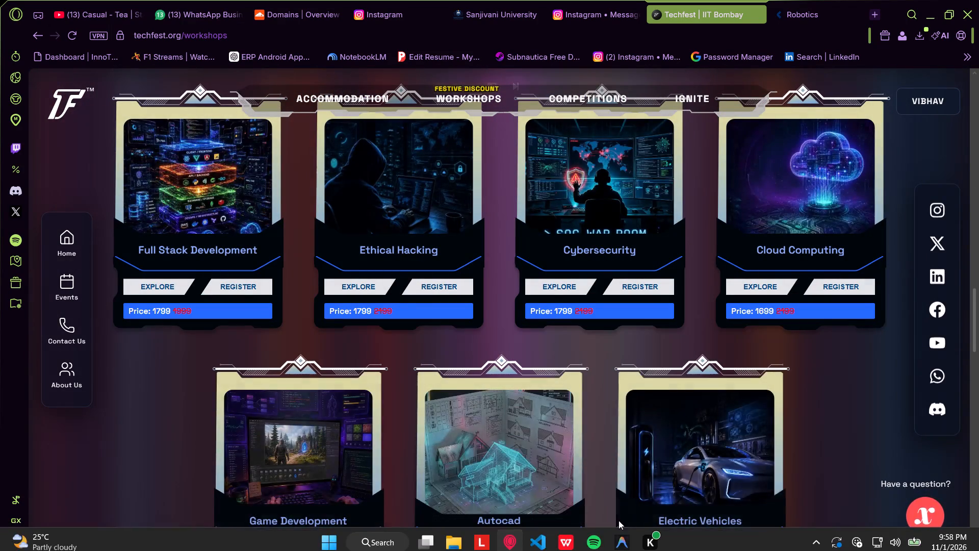
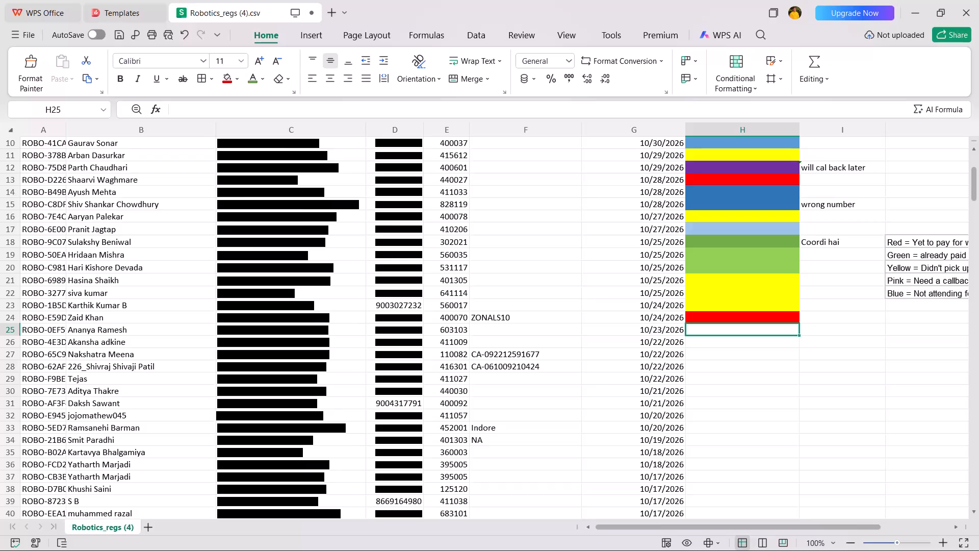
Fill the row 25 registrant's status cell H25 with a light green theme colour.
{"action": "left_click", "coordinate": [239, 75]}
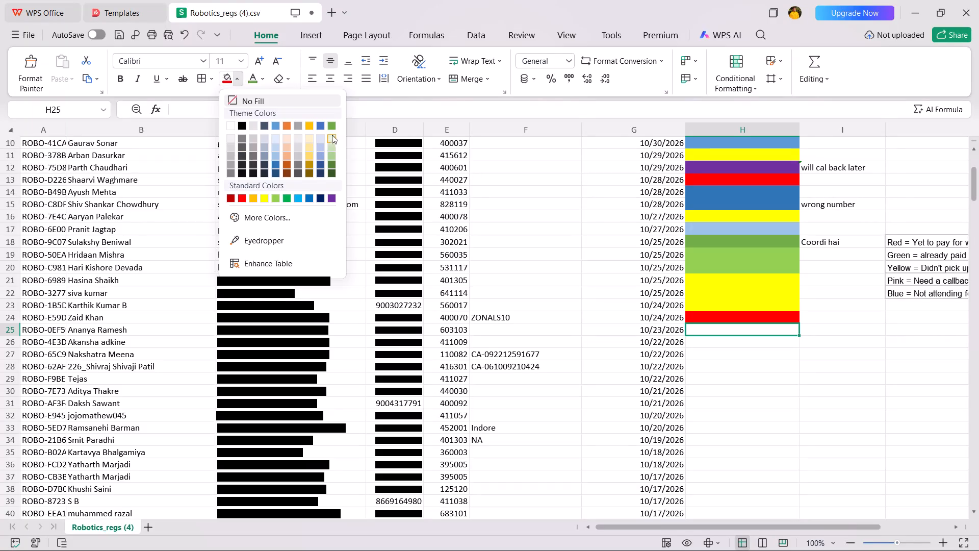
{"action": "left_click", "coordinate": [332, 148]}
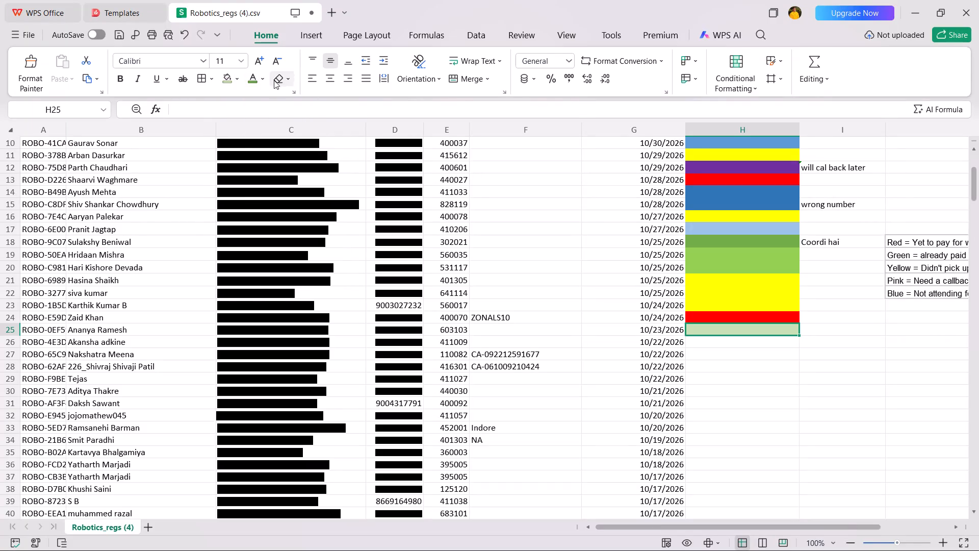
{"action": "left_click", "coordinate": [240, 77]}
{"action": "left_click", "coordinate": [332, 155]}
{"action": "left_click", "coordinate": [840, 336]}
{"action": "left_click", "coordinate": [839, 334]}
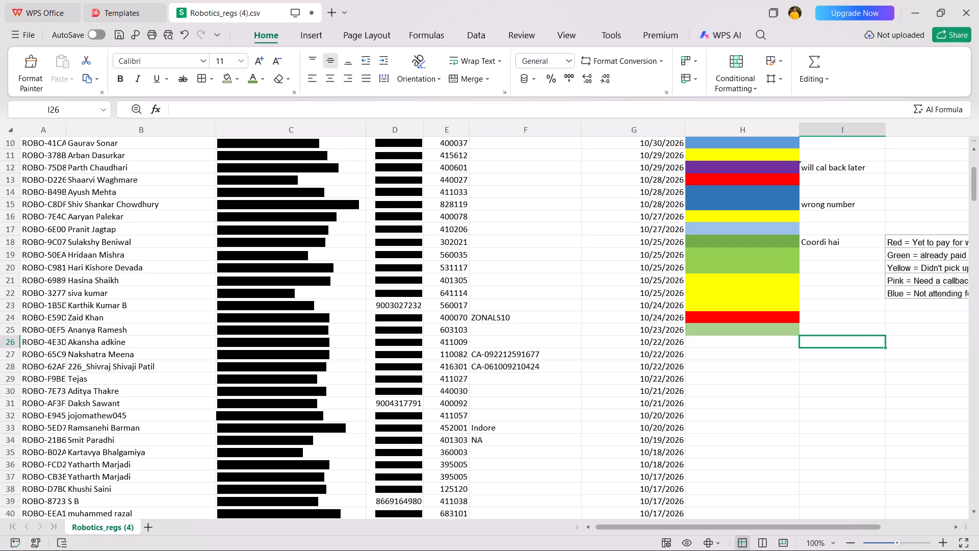
Review the row 26 registrant's phone number and other details against the green status cells, ending on status cell H26.
{"action": "left_click", "coordinate": [758, 345]}
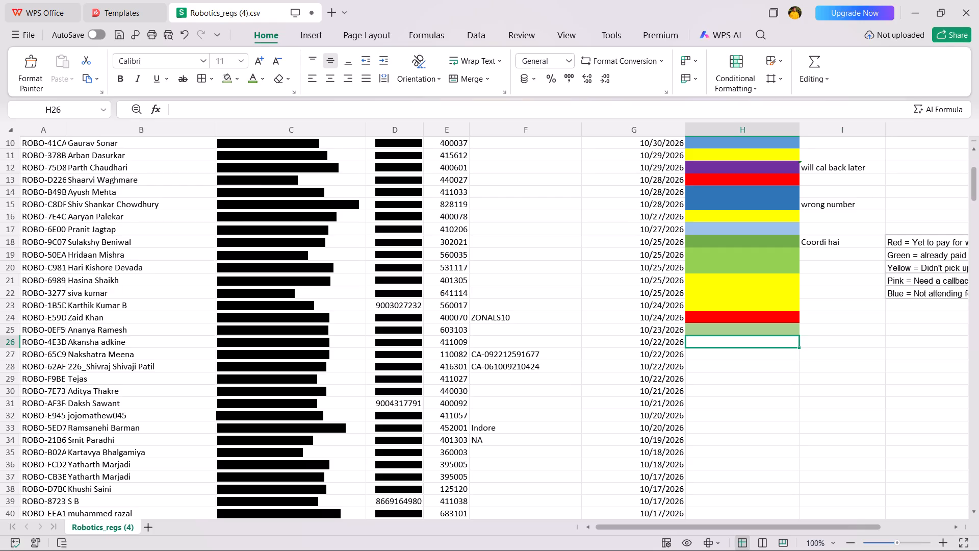
{"action": "left_click", "coordinate": [379, 347]}
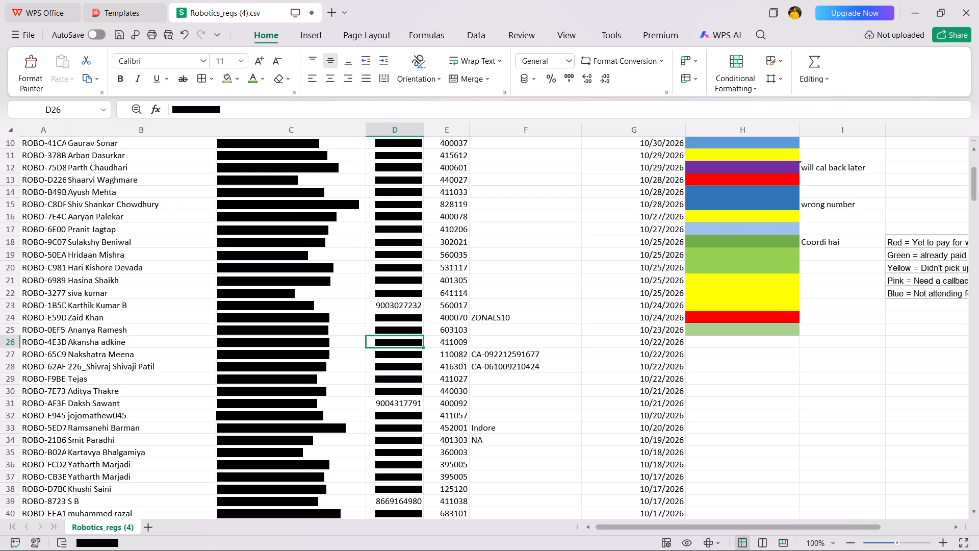
{"action": "left_click", "coordinate": [768, 243]}
{"action": "left_click", "coordinate": [769, 255]}
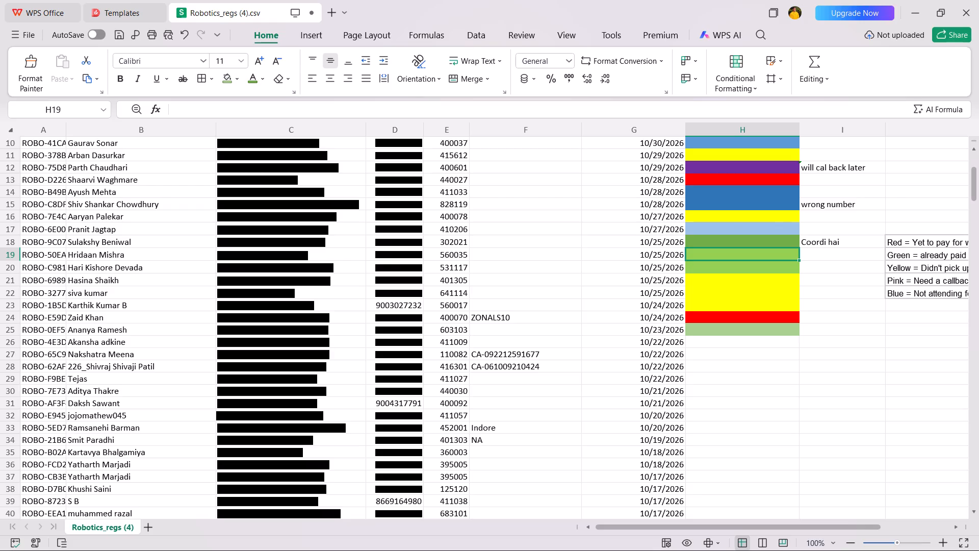
{"action": "left_click", "coordinate": [80, 345]}
{"action": "left_click", "coordinate": [211, 342]}
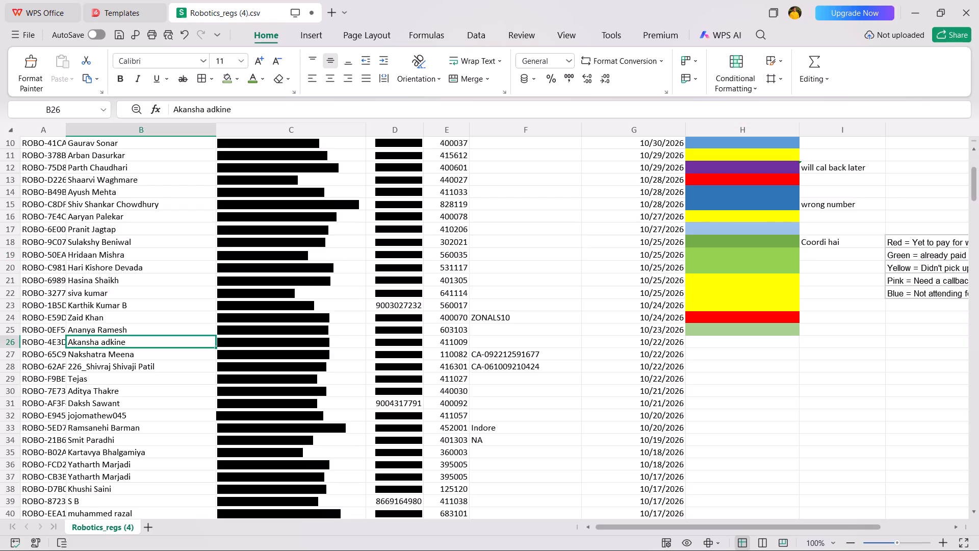
{"action": "left_click", "coordinate": [222, 342]}
{"action": "left_click", "coordinate": [392, 342]}
{"action": "left_click", "coordinate": [444, 343]}
{"action": "left_click", "coordinate": [524, 345]}
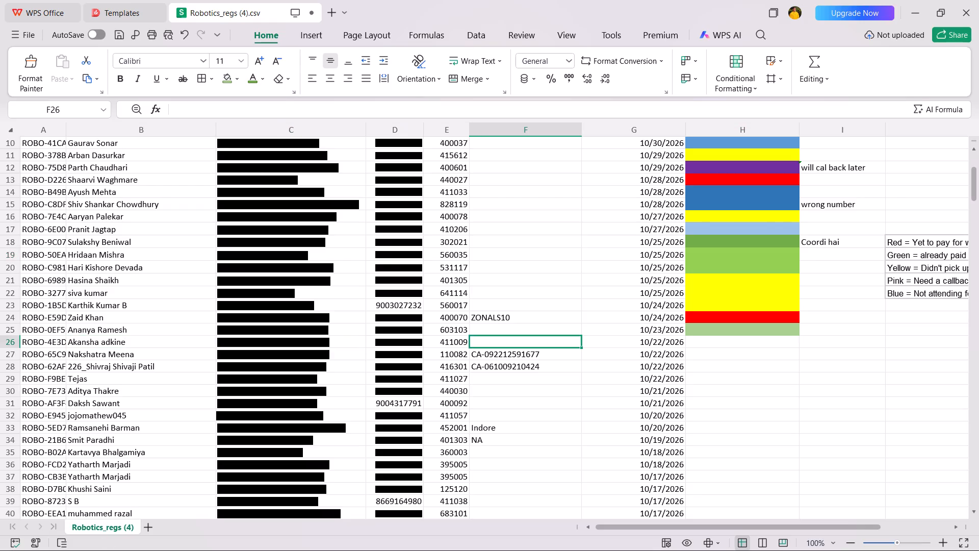
{"action": "left_click", "coordinate": [630, 345]}
{"action": "left_click", "coordinate": [728, 339]}
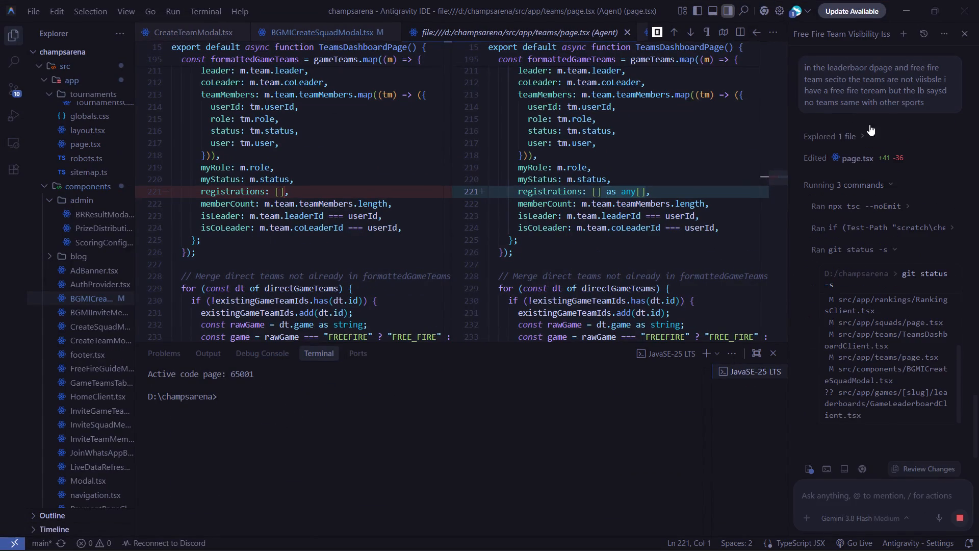
{"action": "left_click", "coordinate": [906, 0]}
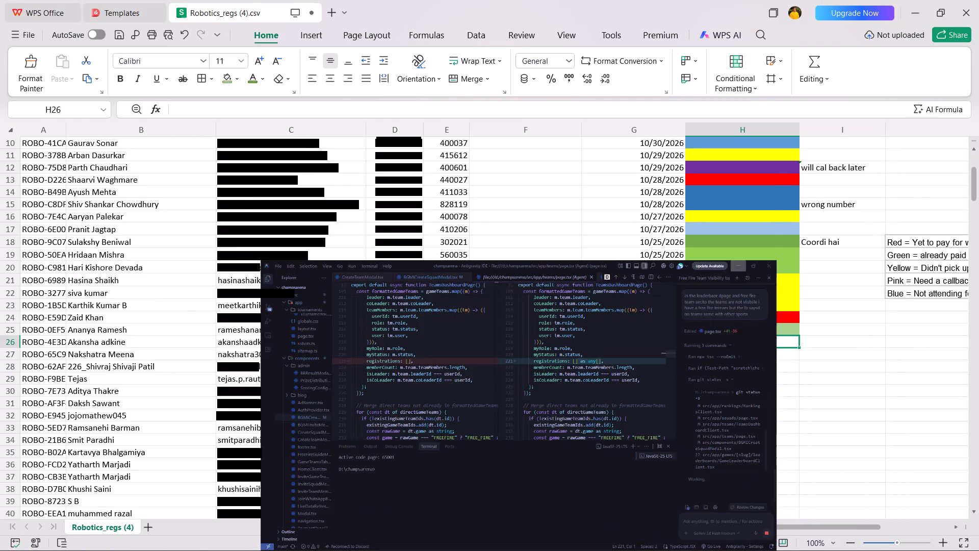
Copy the green status cell H19 onto status cells H25 and H18 so the greens match.
{"action": "left_click", "coordinate": [752, 337]}
{"action": "left_click", "coordinate": [735, 258]}
{"action": "key", "text": "ctrl+c"}
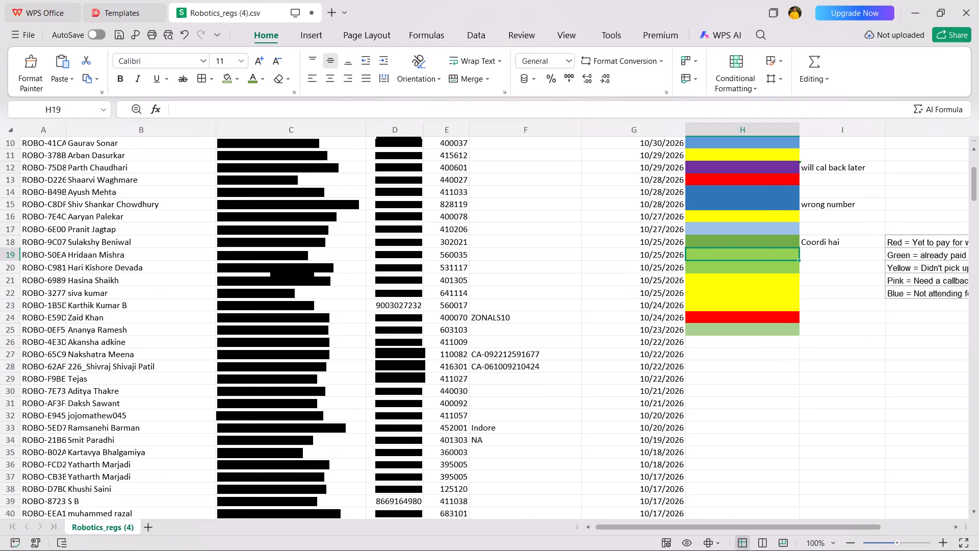
{"action": "left_click", "coordinate": [753, 331]}
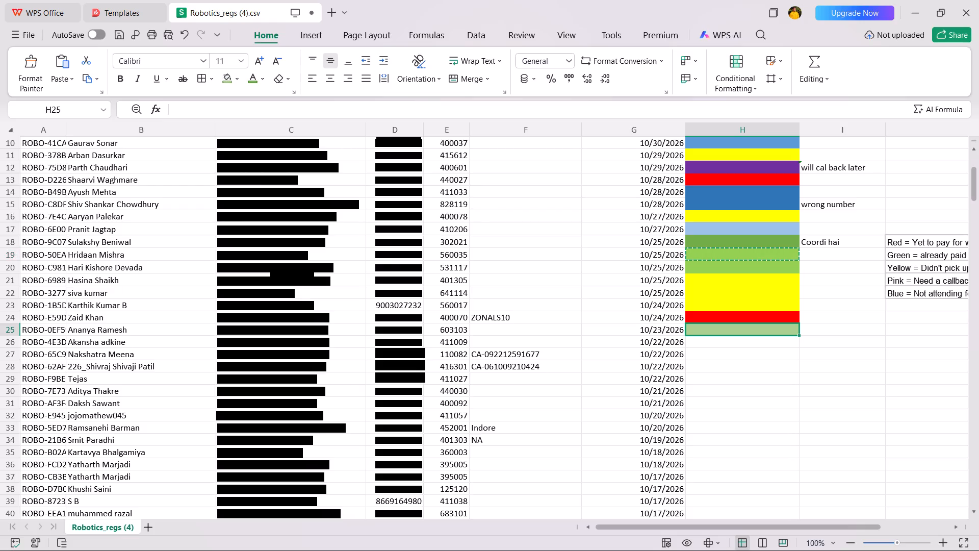
{"action": "key", "text": "ctrl+v"}
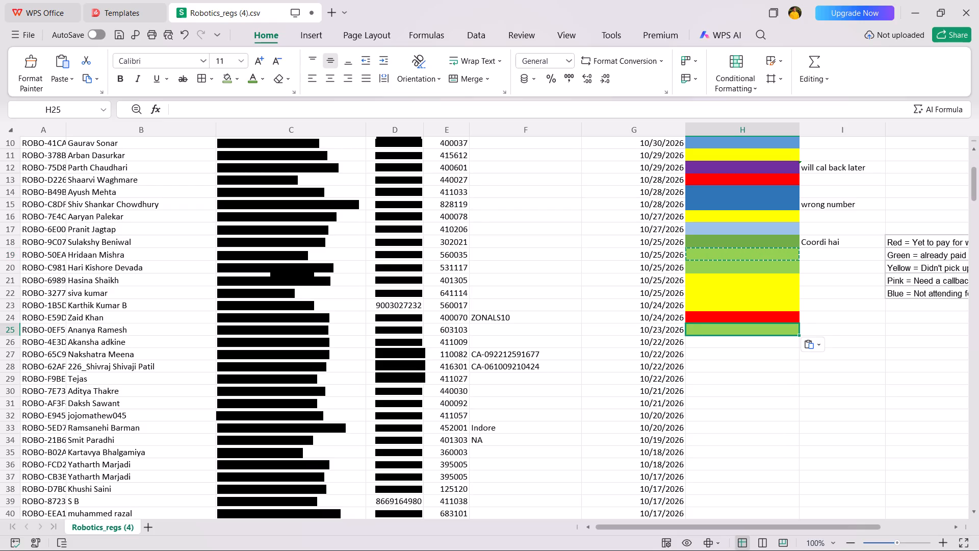
{"action": "left_click", "coordinate": [733, 242]}
{"action": "key", "text": "ctrl+v"}
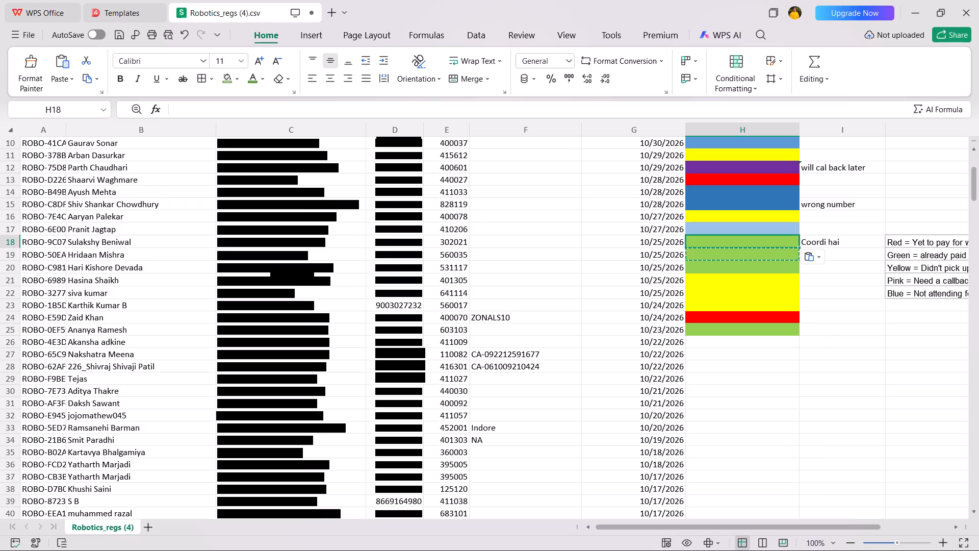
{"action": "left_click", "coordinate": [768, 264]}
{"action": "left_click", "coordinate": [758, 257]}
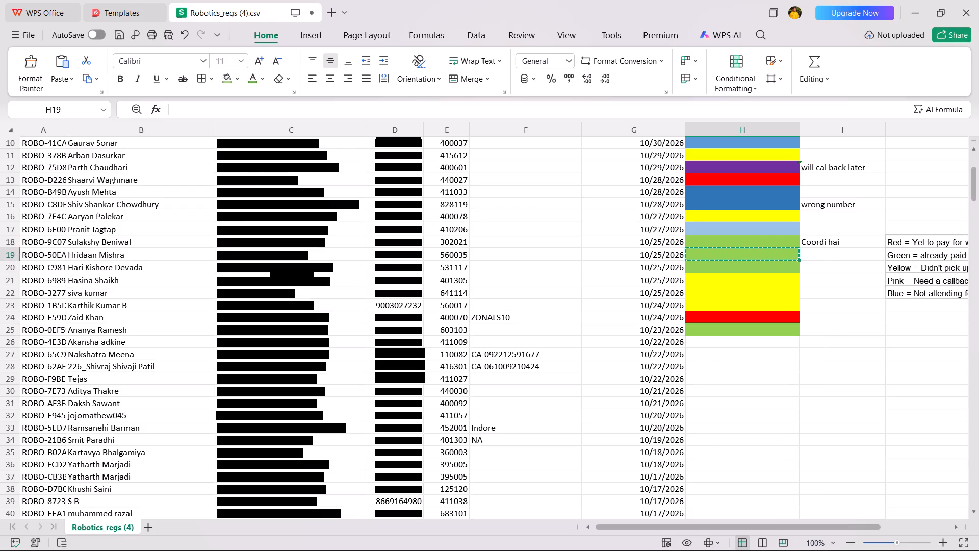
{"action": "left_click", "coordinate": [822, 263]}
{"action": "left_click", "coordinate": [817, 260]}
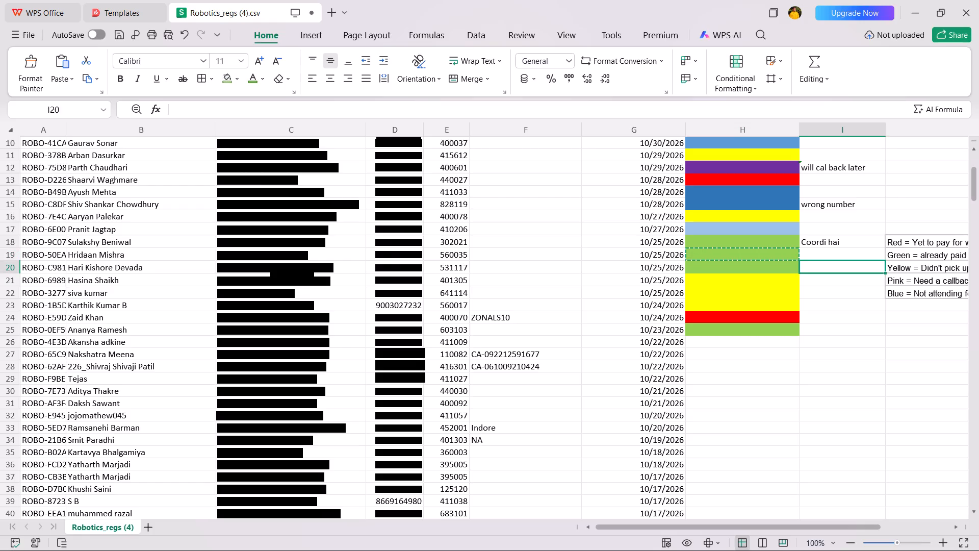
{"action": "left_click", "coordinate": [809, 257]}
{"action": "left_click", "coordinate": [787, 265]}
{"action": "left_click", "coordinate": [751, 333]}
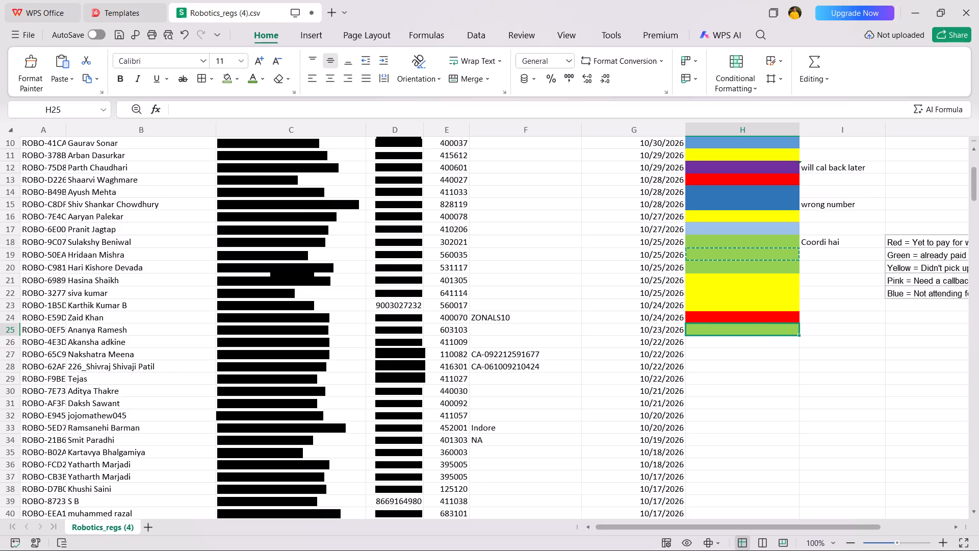
Copy the light blue status cell H17 and paste it onto the row 25 registrant's status cell H25.
{"action": "double_click", "coordinate": [711, 238]}
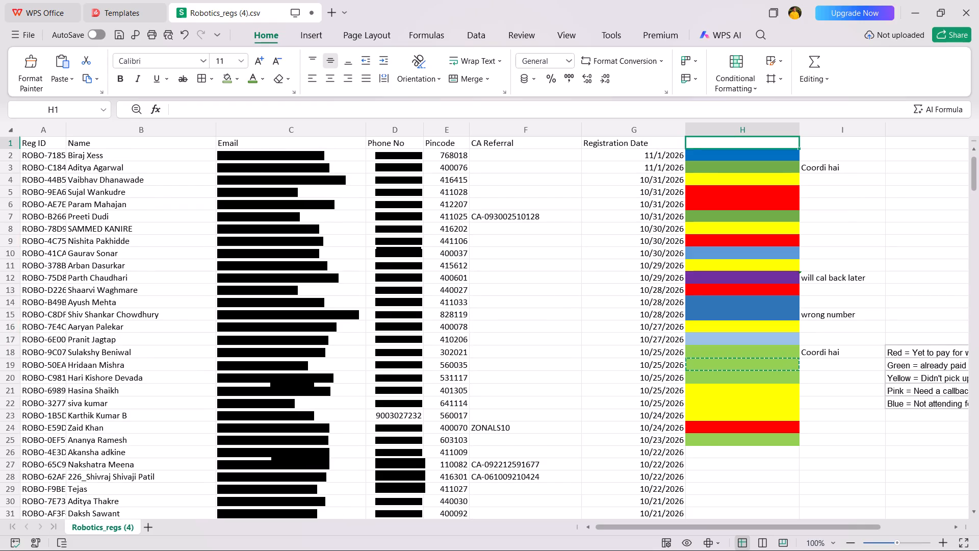
{"action": "left_click", "coordinate": [711, 339]}
{"action": "key", "text": "ctrl+c"}
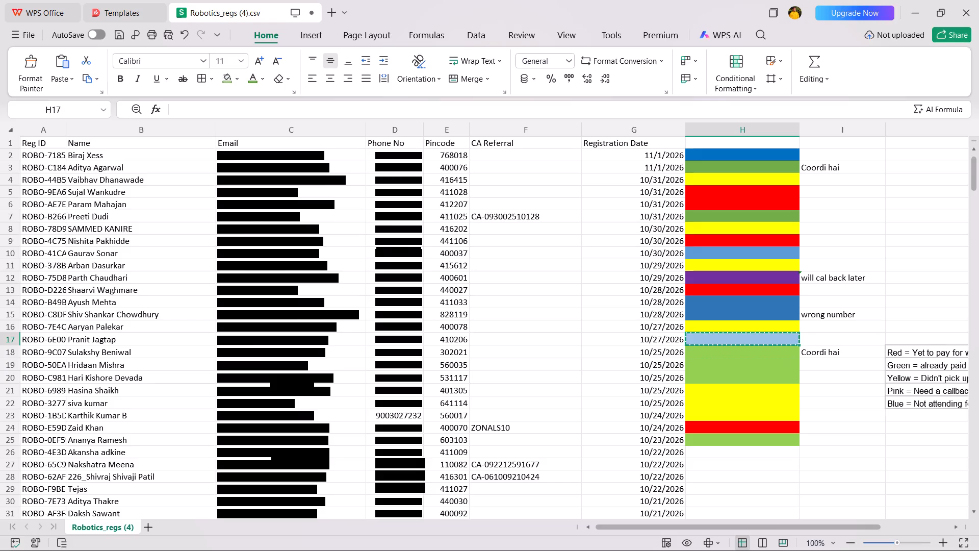
{"action": "scroll", "coordinate": [767, 365], "scroll_direction": "down", "scroll_amount": 2}
{"action": "left_click", "coordinate": [744, 367]}
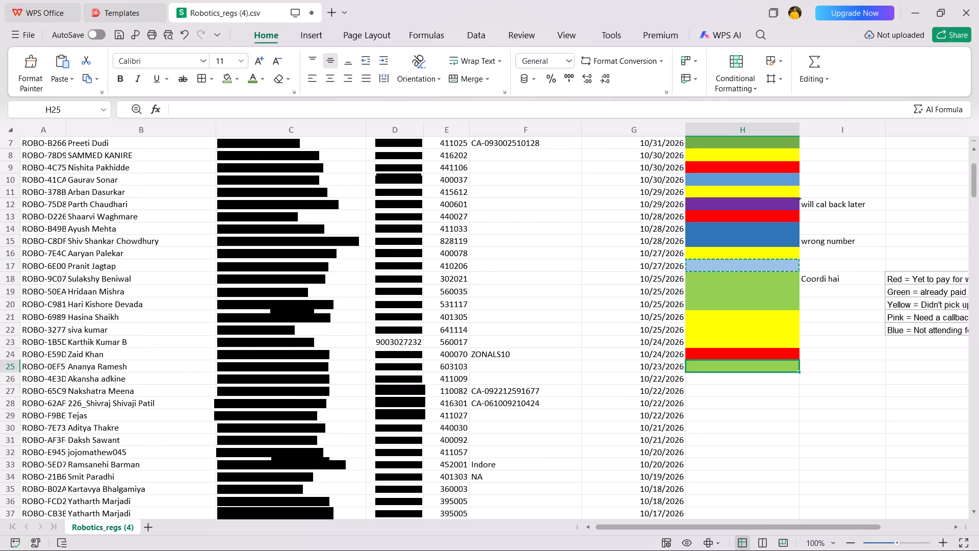
{"action": "key", "text": "ctrl+v"}
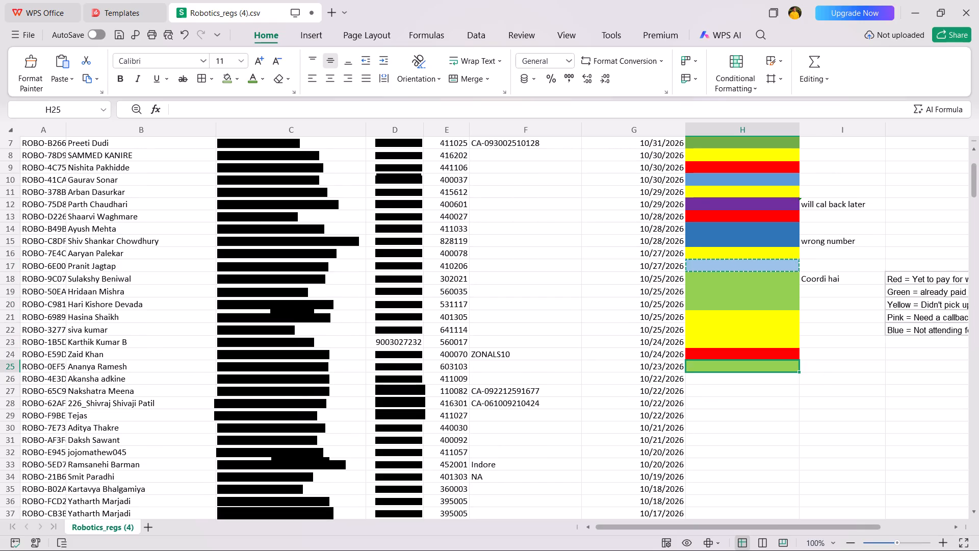
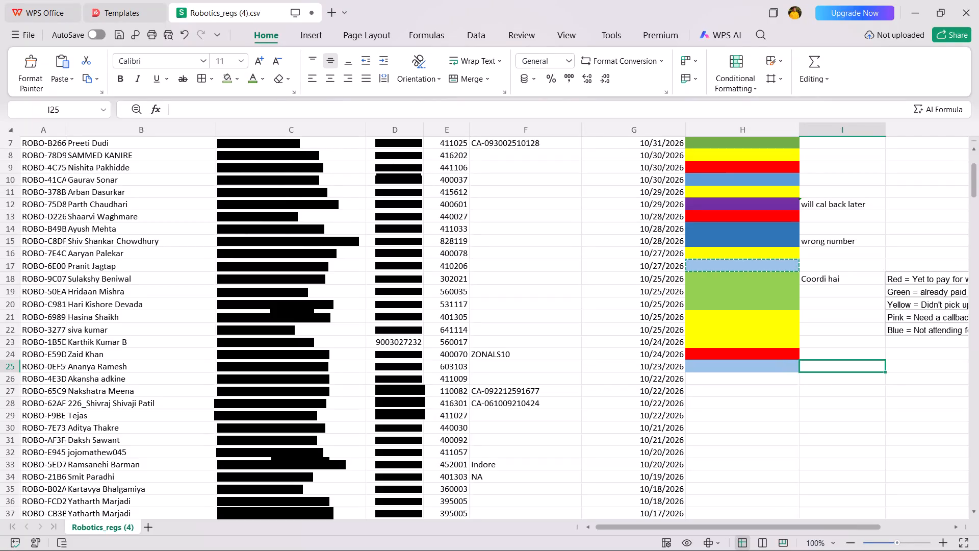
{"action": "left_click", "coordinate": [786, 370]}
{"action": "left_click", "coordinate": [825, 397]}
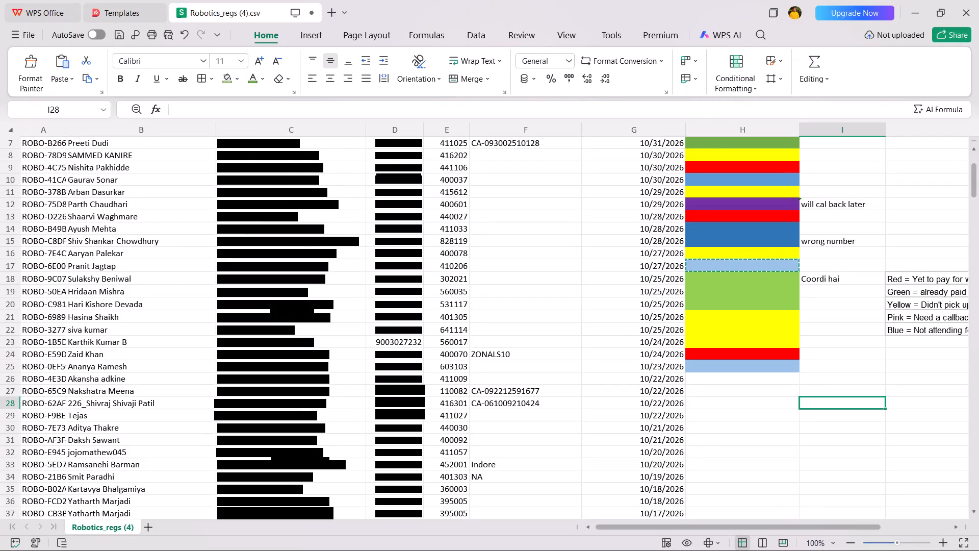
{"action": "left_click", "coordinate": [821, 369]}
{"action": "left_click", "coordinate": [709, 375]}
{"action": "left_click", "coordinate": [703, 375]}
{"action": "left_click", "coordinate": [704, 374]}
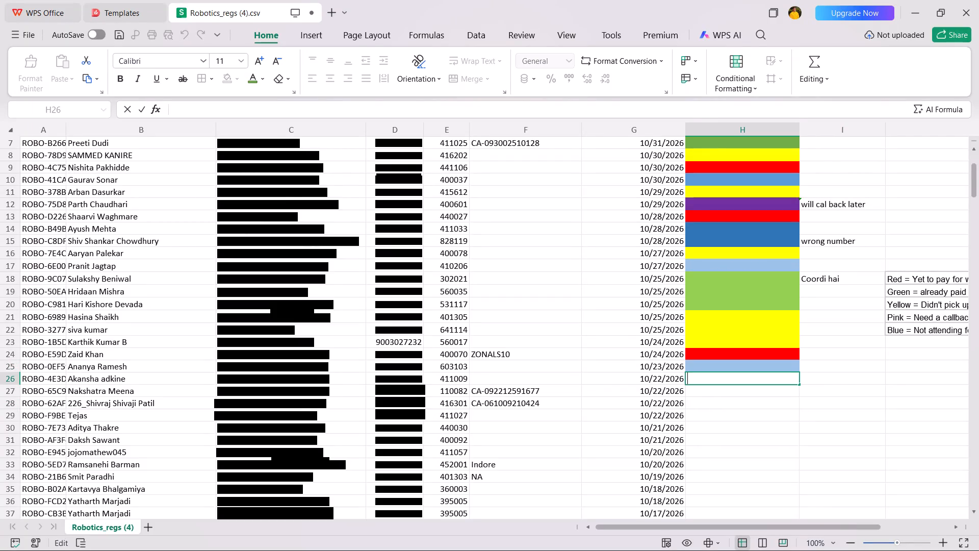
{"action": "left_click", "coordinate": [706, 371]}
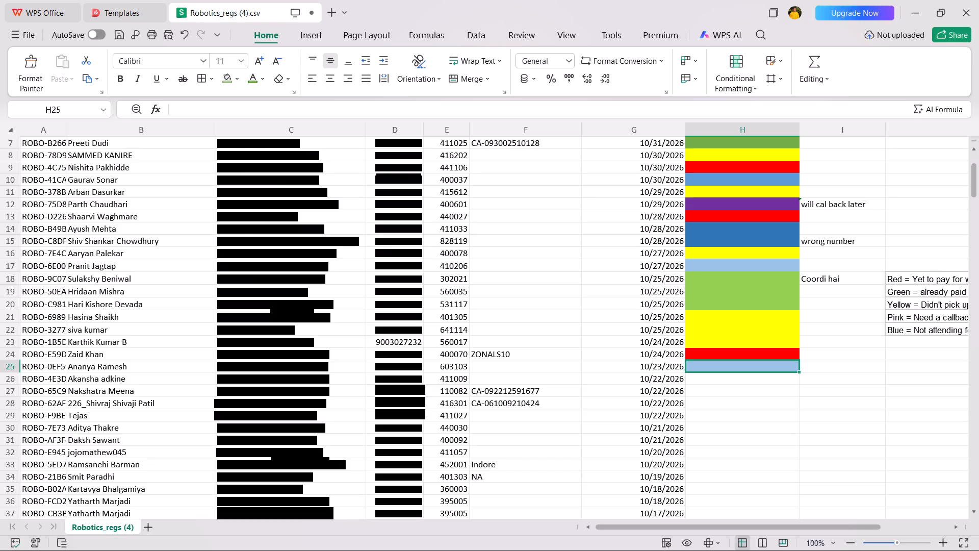
Enter the note "resgistered for a competiton not attending this workshop" in cell I25.
{"action": "left_click", "coordinate": [832, 362]}
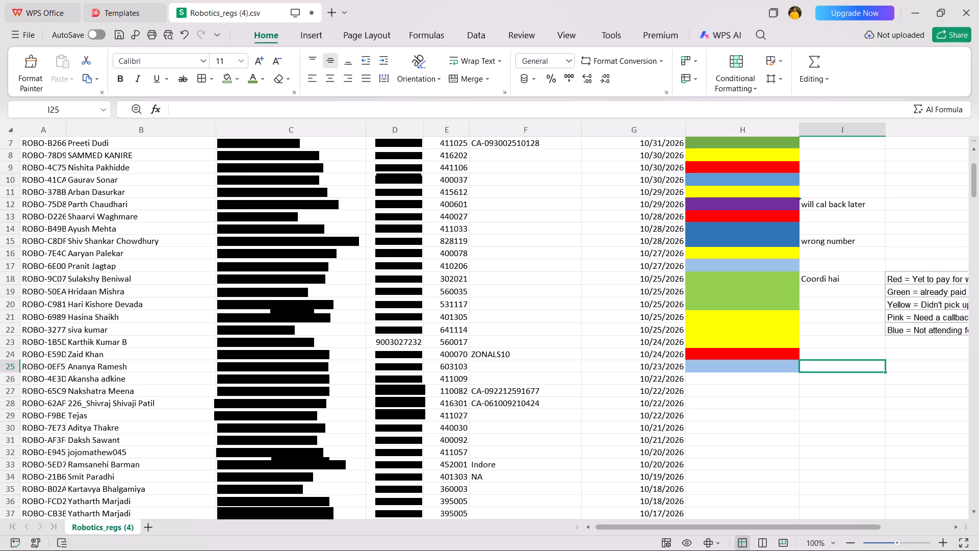
{"action": "type", "text": "resgi"}
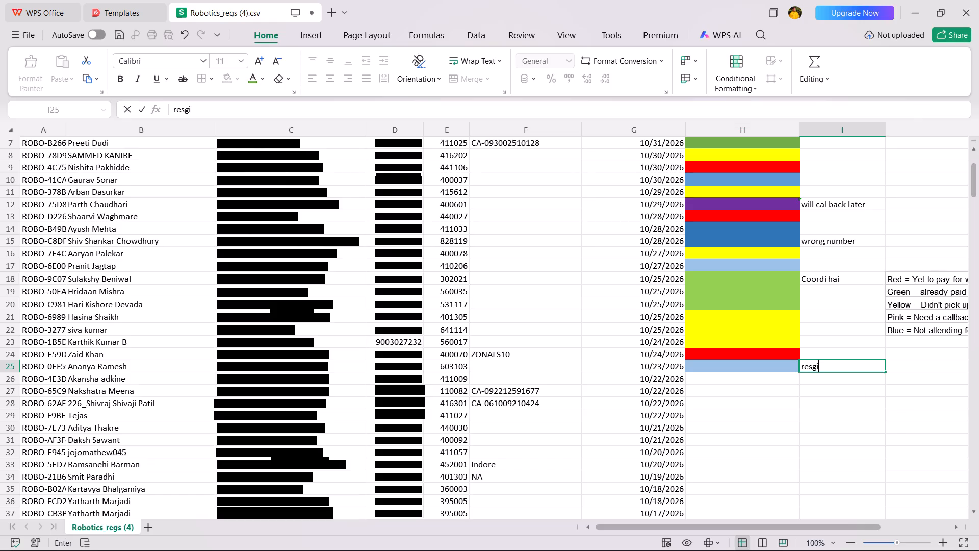
{"action": "type", "text": "str"}
{"action": "key", "text": "BackSpace"}
{"action": "key", "text": "BackSpace"}
{"action": "key", "text": "BackSpace"}
{"action": "type", "text": "stered for a competiton"}
{"action": "key", "text": "space"}
{"action": "type", "text": "not att"}
{"action": "type", "text": "ending tgher"}
{"action": "key", "text": "space"}
{"action": "key", "text": "BackSpace"}
{"action": "key", "text": "BackSpace"}
{"action": "key", "text": "BackSpace"}
{"action": "key", "text": "BackSpace"}
{"action": "key", "text": "BackSpace"}
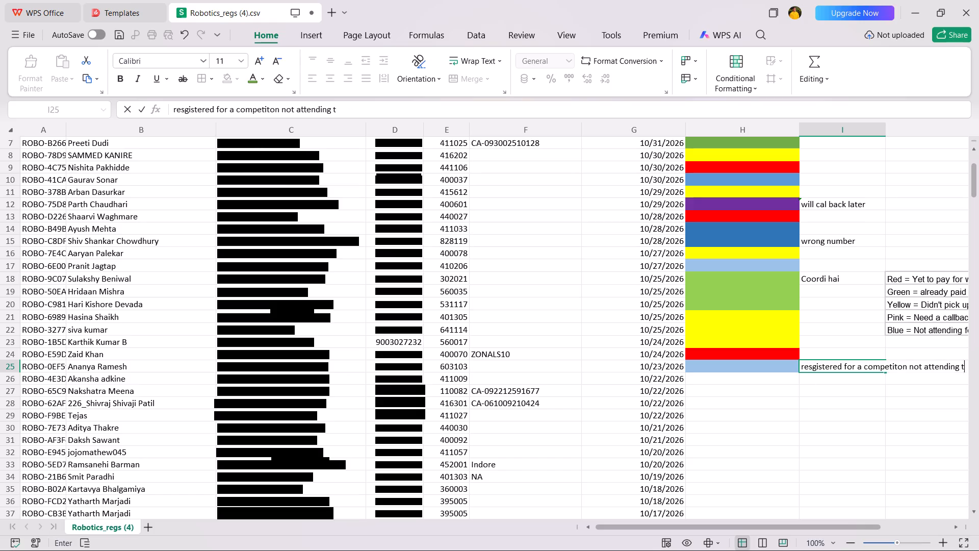
{"action": "key", "text": "BackSpace"}
{"action": "key", "text": "space"}
{"action": "type", "text": "this workship"}
{"action": "key", "text": "BackSpace"}
{"action": "key", "text": "BackSpace"}
{"action": "type", "text": "op"}
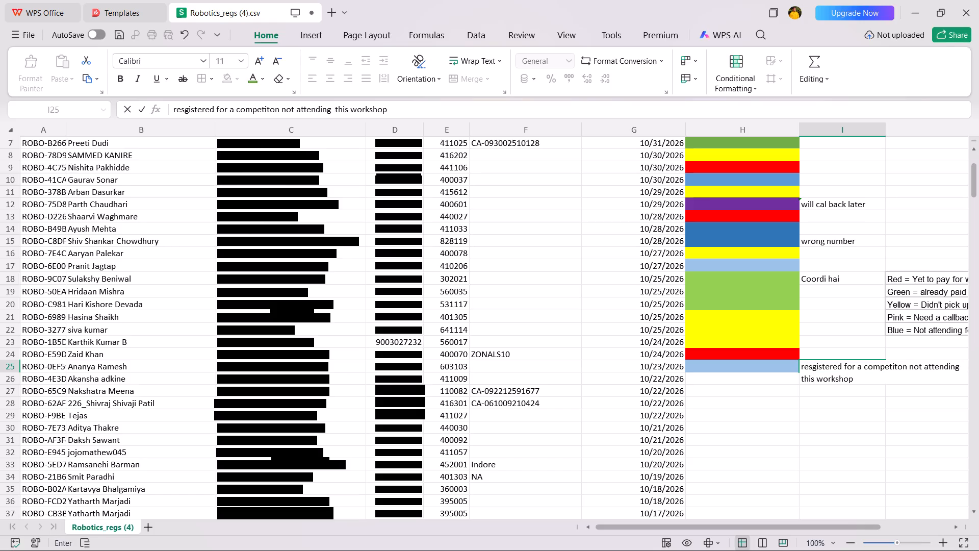
{"action": "left_click", "coordinate": [743, 387]}
{"action": "left_click", "coordinate": [759, 378]}
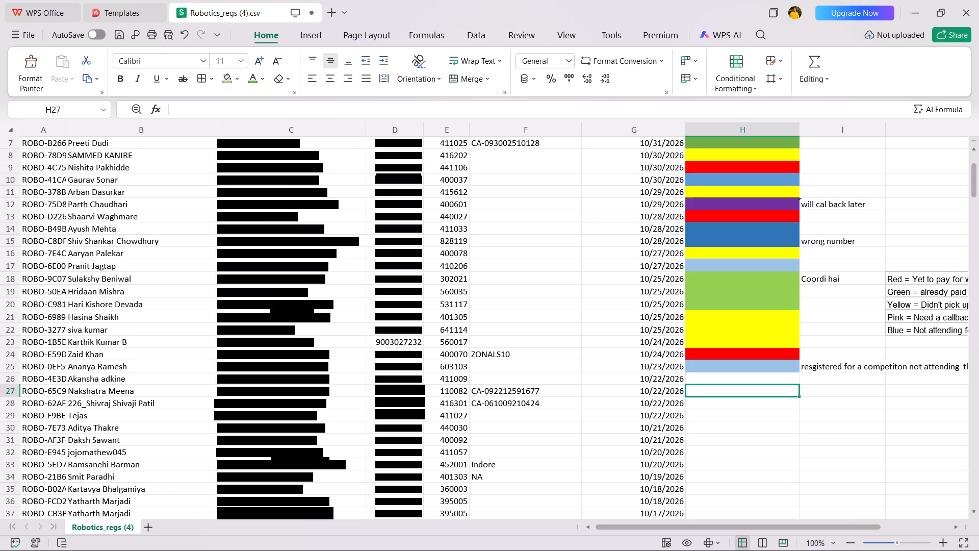
Cut the light blue status cell H25 and paste it onto status cell H26.
{"action": "left_click", "coordinate": [705, 363]}
{"action": "key", "text": "ctrl+c"}
{"action": "key", "text": "ctrl+x"}
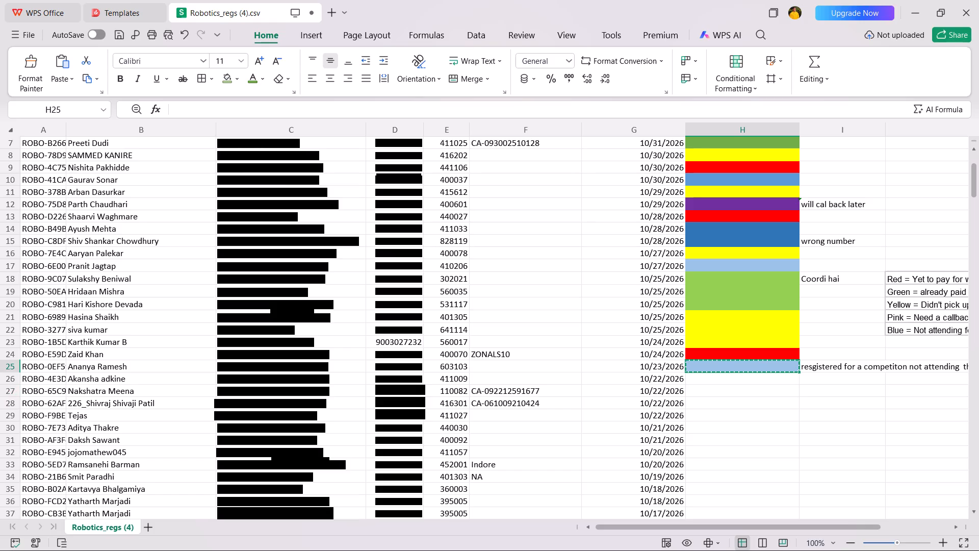
{"action": "left_click", "coordinate": [700, 379]}
{"action": "key", "text": "ctrl+v"}
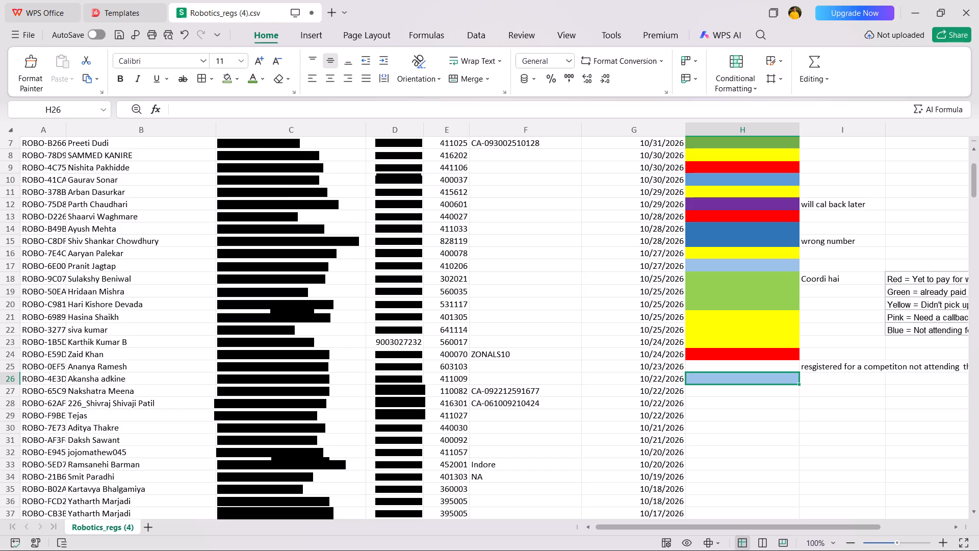
{"action": "left_click", "coordinate": [702, 356]}
{"action": "left_click", "coordinate": [704, 364]}
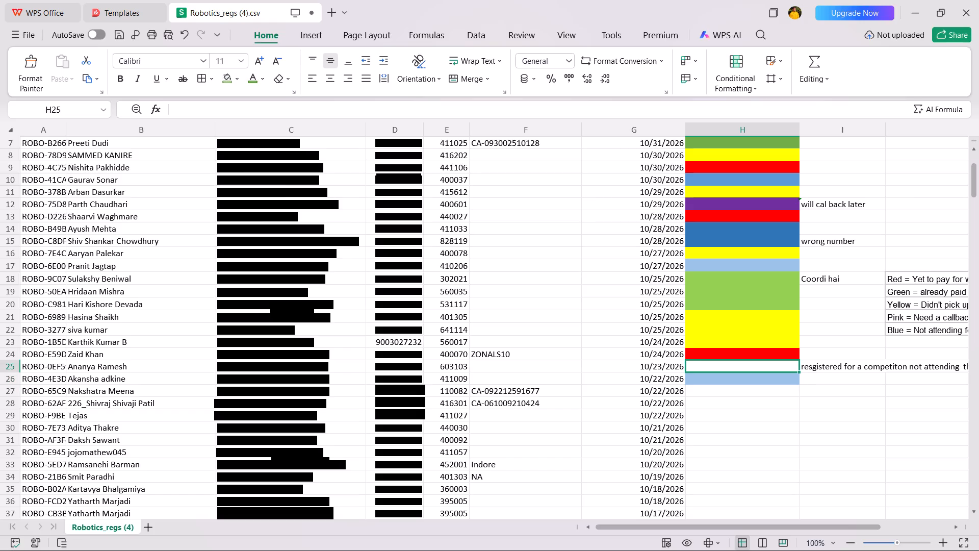
Copy the workshop note from I25 to I26, and clear it from I25.
{"action": "left_click", "coordinate": [818, 367]}
{"action": "key", "text": "ctrl+c"}
{"action": "left_click", "coordinate": [817, 377]}
{"action": "key", "text": "ctrl+v"}
{"action": "left_click", "coordinate": [819, 370]}
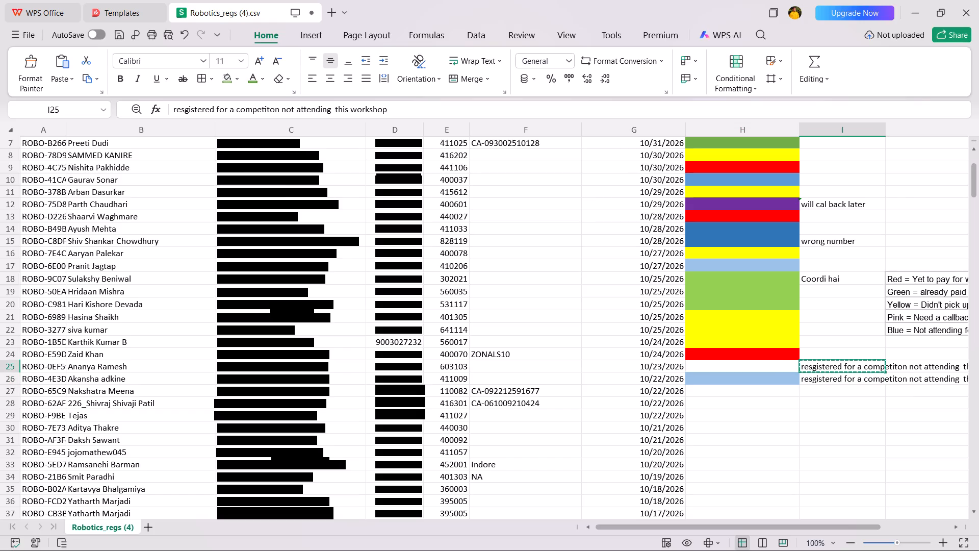
{"action": "key", "text": "Delete"}
Fill the row 25 registrant's status cell H25 with light green.
{"action": "left_click", "coordinate": [771, 368]}
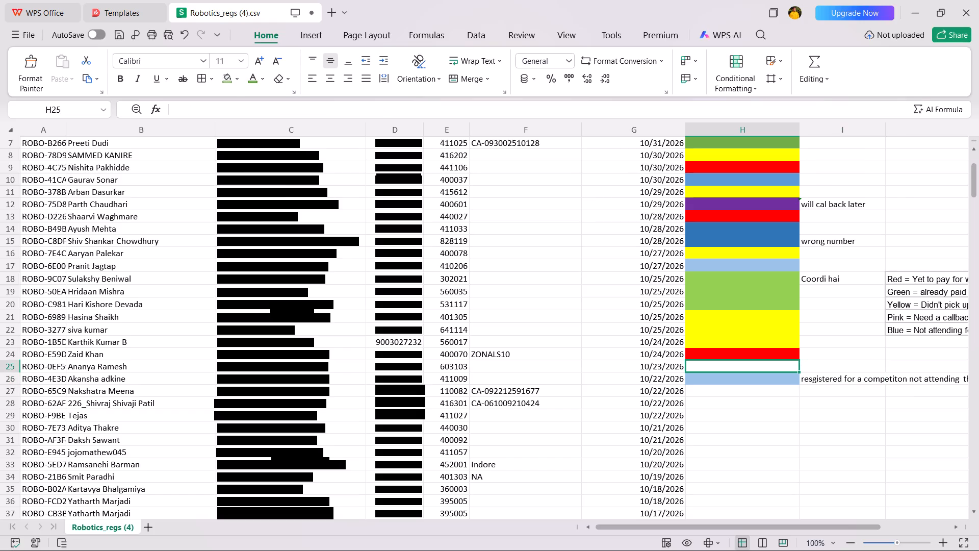
{"action": "left_click", "coordinate": [226, 80]}
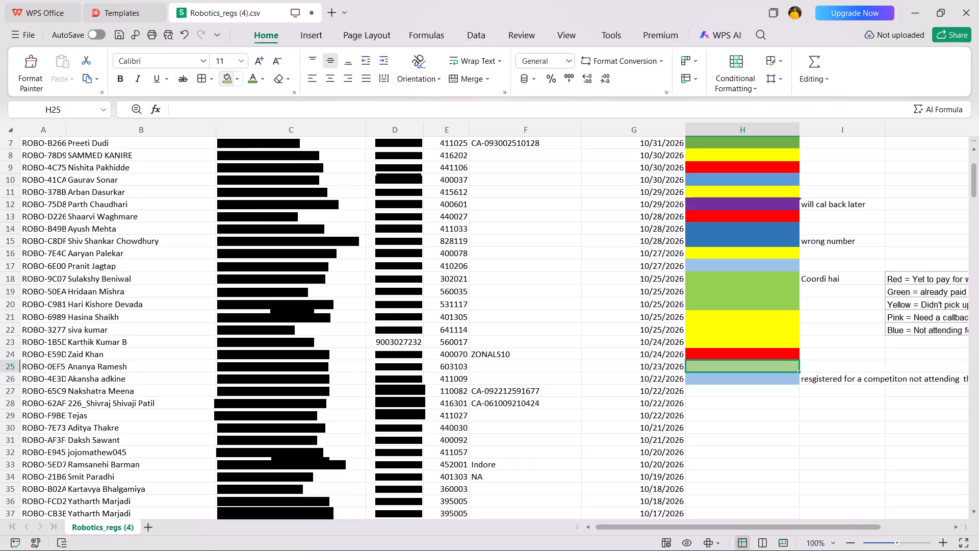
{"action": "left_click", "coordinate": [707, 393]}
Check the row 27 registrant's phone number and fill status cell H27 with yellow.
{"action": "left_click", "coordinate": [396, 394]}
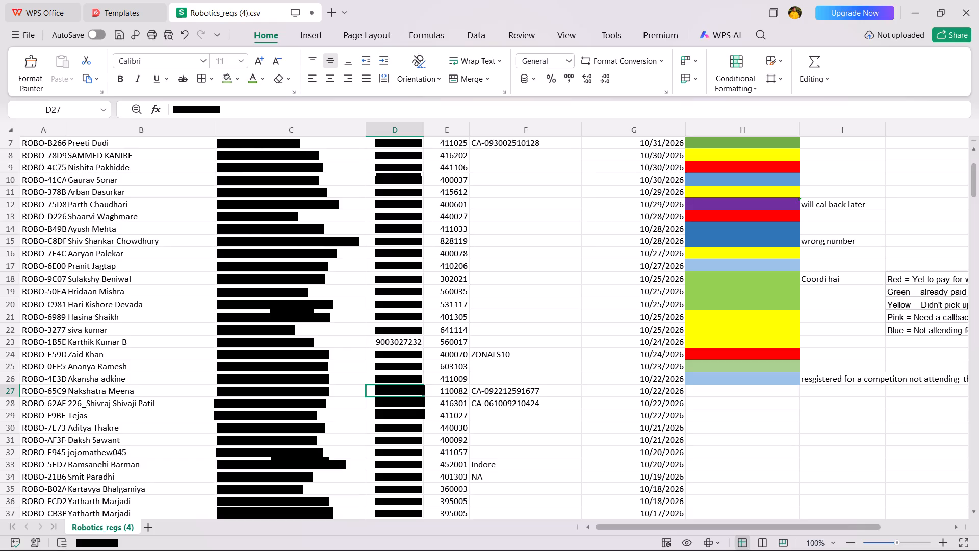
{"action": "key", "text": "Right"}
{"action": "key", "text": "Right"}
{"action": "key", "text": "Right"}
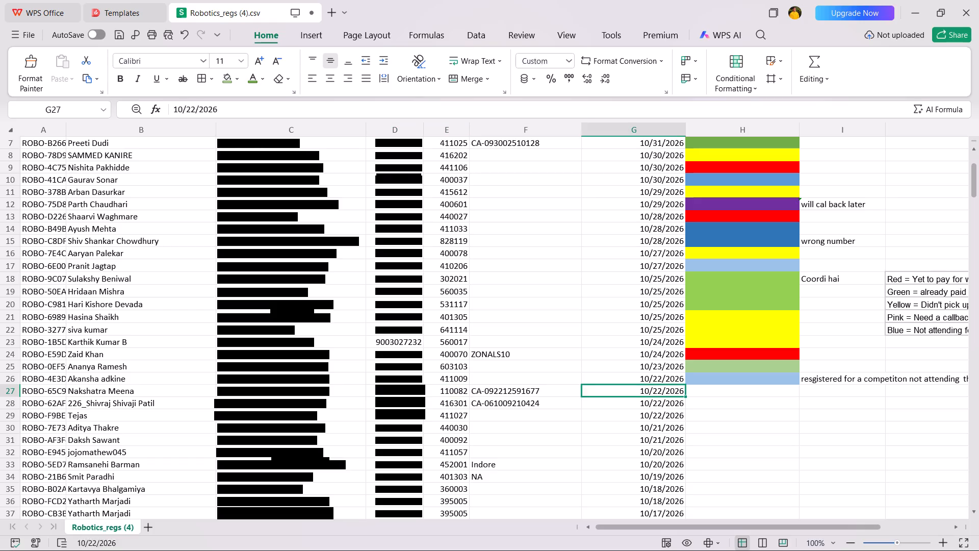
{"action": "key", "text": "Right"}
{"action": "left_click", "coordinate": [238, 77]}
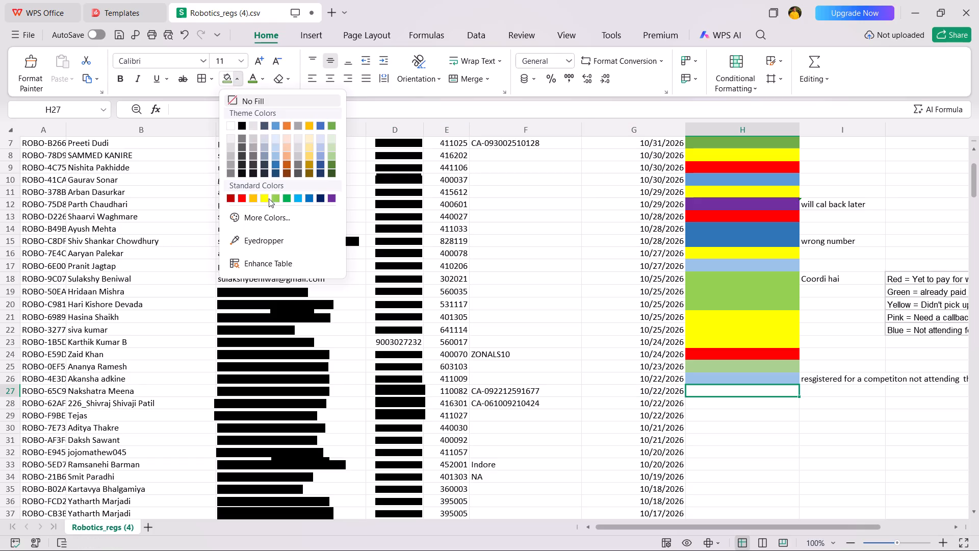
{"action": "left_click", "coordinate": [258, 197]}
{"action": "left_click", "coordinate": [262, 197]}
Examine the row 28 registrant's contact details, including the phone number in D28, and return to status cell H28.
{"action": "left_click", "coordinate": [759, 404]}
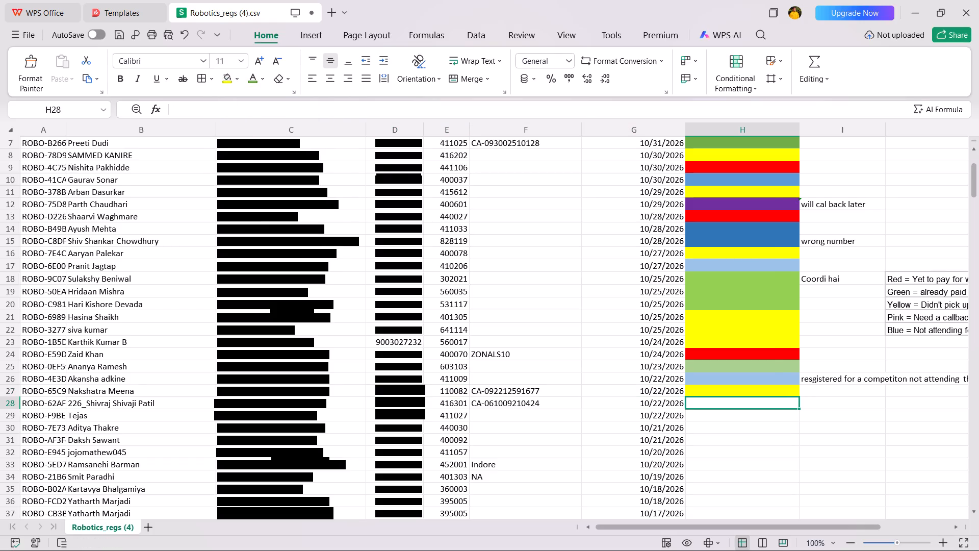
{"action": "key", "text": "Left"}
{"action": "key", "text": "Left"}
{"action": "key", "text": "Left"}
{"action": "key", "text": "Left"}
{"action": "key", "text": "Left"}
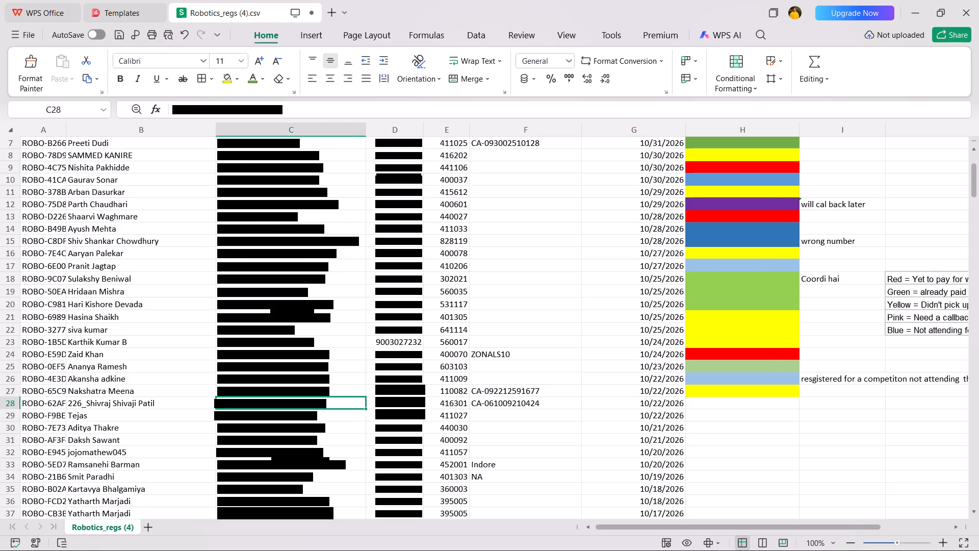
{"action": "key", "text": "Left"}
{"action": "key", "text": "Left"}
{"action": "key", "text": "Left"}
{"action": "key", "text": "Right"}
{"action": "key", "text": "Right"}
{"action": "key", "text": "Right"}
{"action": "key", "text": "Right"}
{"action": "key", "text": "Right"}
{"action": "key", "text": "Left"}
{"action": "key", "text": "Left"}
{"action": "key", "text": "Left"}
{"action": "key", "text": "Right"}
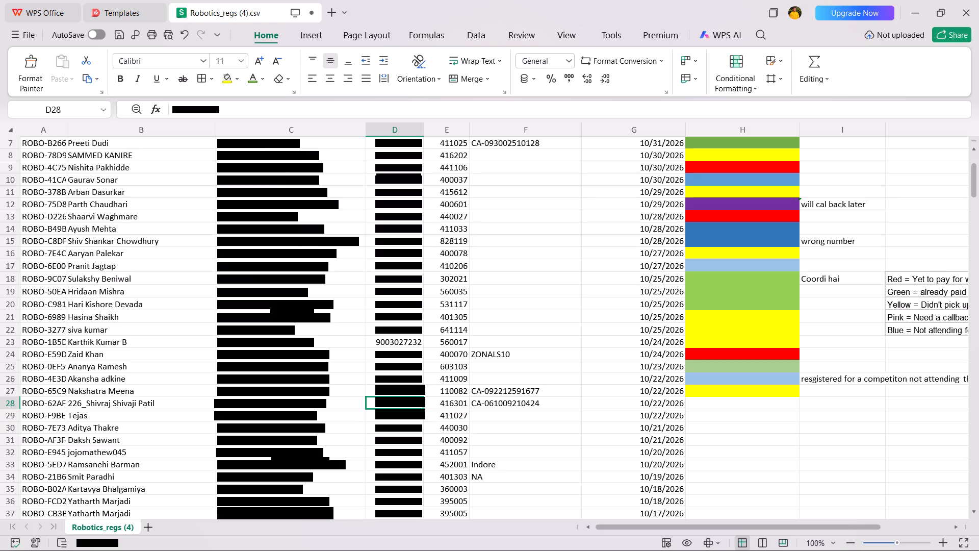
{"action": "key", "text": "Right"}
{"action": "key", "text": "Right"}
{"action": "key", "text": "Right"}
{"action": "key", "text": "Right"}
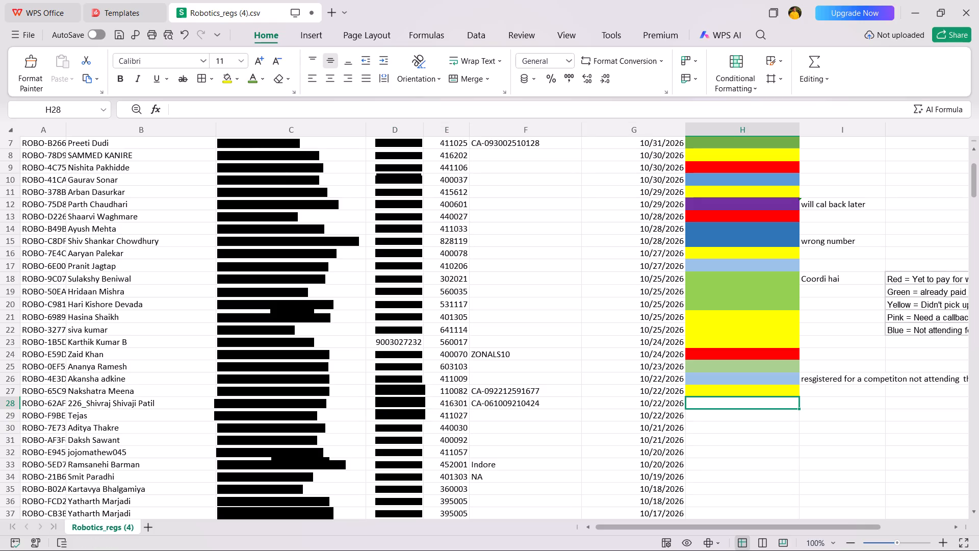
{"action": "key", "text": "Left"}
{"action": "key", "text": "Left"}
{"action": "key", "text": "Left"}
{"action": "key", "text": "Left"}
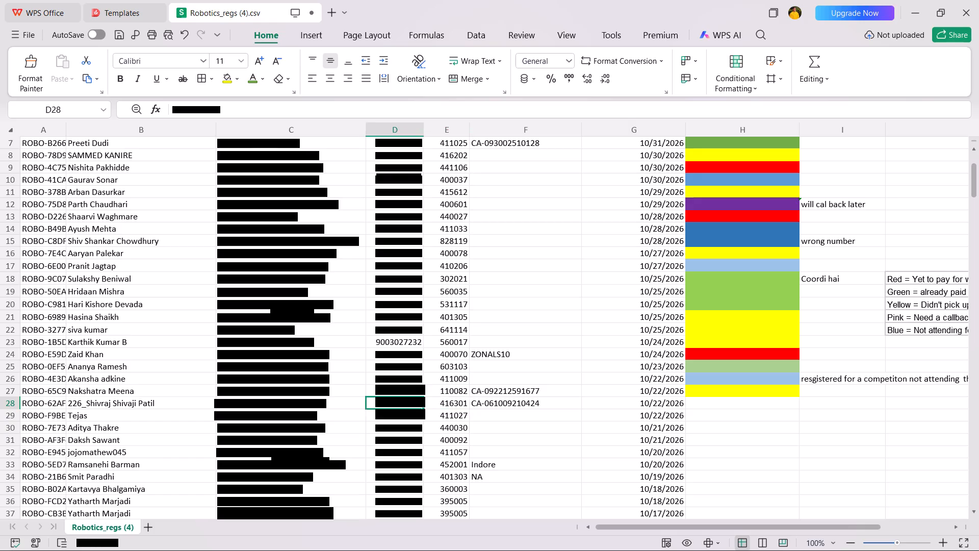
{"action": "key", "text": "Right"}
{"action": "key", "text": "Left"}
{"action": "key", "text": "Right"}
{"action": "key", "text": "Right"}
{"action": "key", "text": "Right"}
{"action": "key", "text": "Right"}
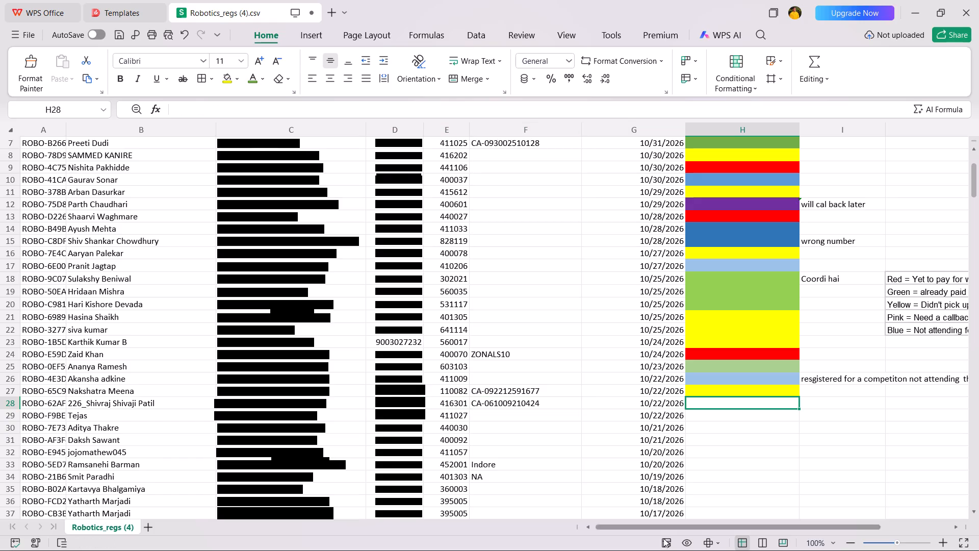
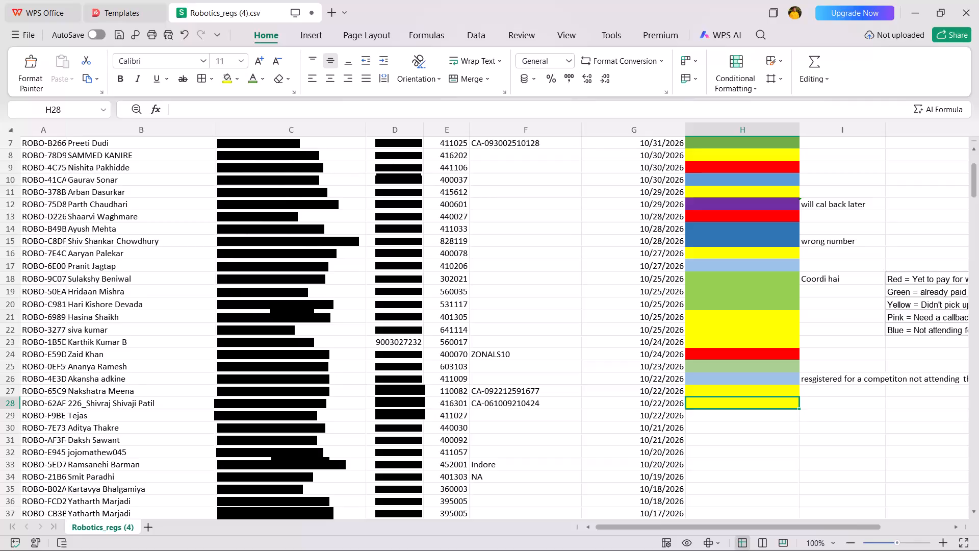
Check the row 29 registrant's contact details, including the phone number in D29.
{"action": "key", "text": "Left"}
{"action": "key", "text": "Left"}
{"action": "key", "text": "Left"}
{"action": "key", "text": "Left"}
{"action": "key", "text": "Left"}
{"action": "key", "text": "Left"}
{"action": "key", "text": "Left"}
{"action": "key", "text": "Right"}
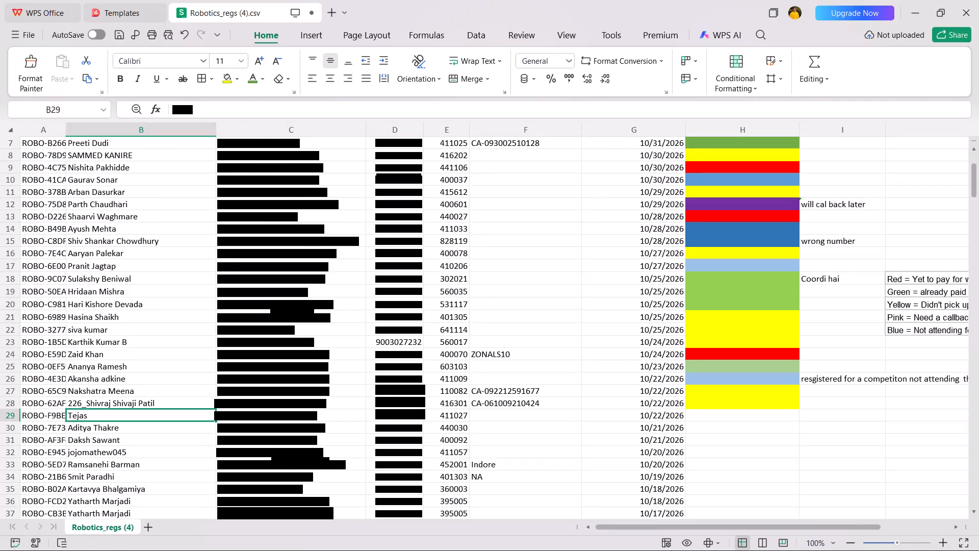
{"action": "key", "text": "Right"}
{"action": "key", "text": "Right"}
{"action": "key", "text": "Right"}
{"action": "key", "text": "Left"}
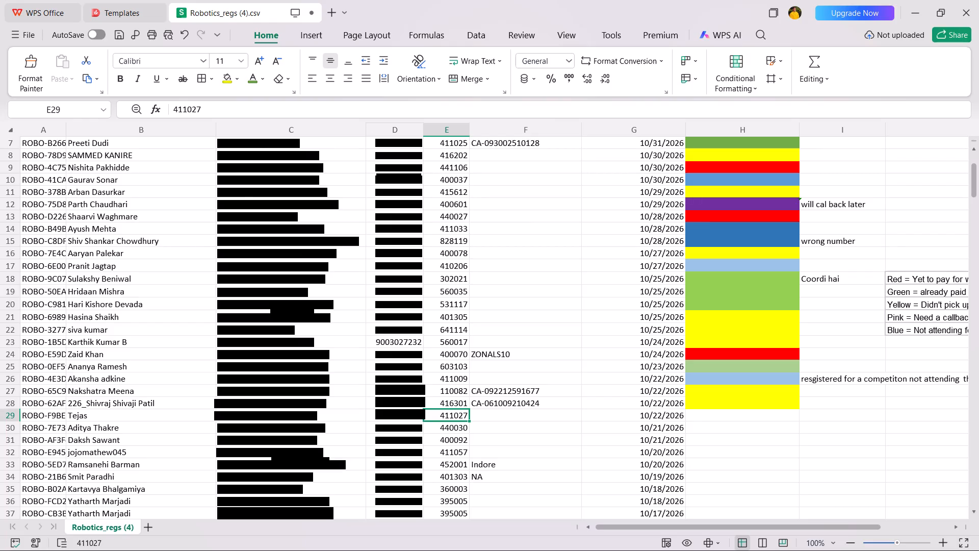
{"action": "key", "text": "Left"}
{"action": "key", "text": "Left"}
{"action": "key", "text": "Right"}
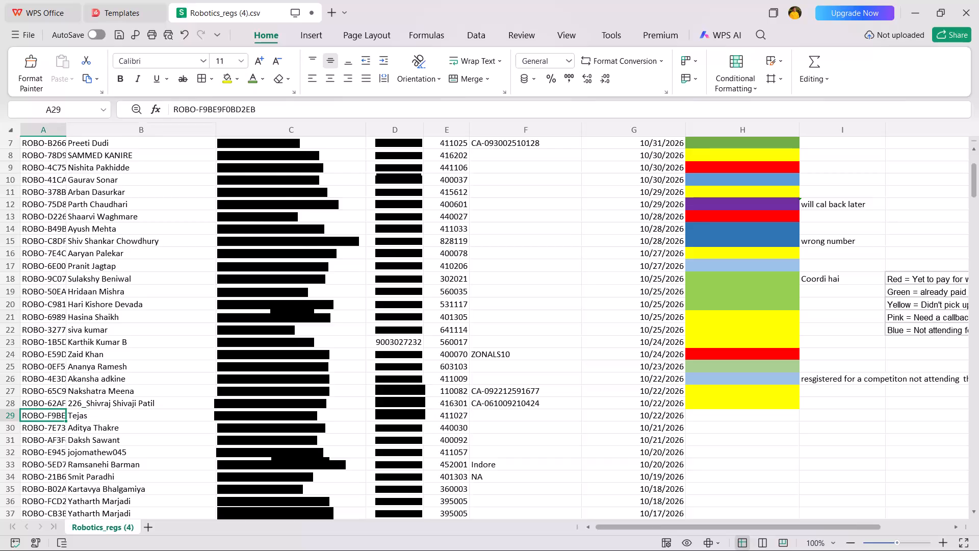
{"action": "key", "text": "Right"}
{"action": "key", "text": "Right"}
{"action": "key", "text": "Right"}
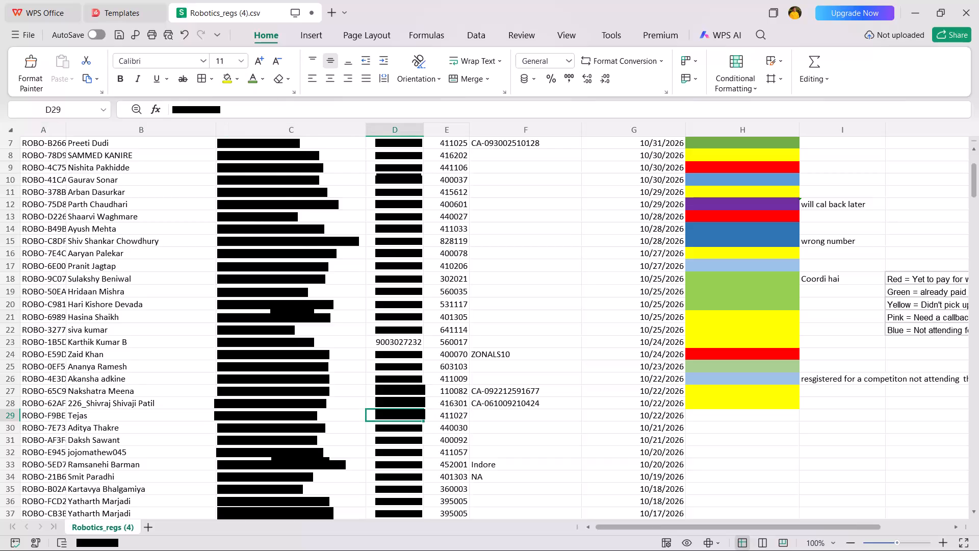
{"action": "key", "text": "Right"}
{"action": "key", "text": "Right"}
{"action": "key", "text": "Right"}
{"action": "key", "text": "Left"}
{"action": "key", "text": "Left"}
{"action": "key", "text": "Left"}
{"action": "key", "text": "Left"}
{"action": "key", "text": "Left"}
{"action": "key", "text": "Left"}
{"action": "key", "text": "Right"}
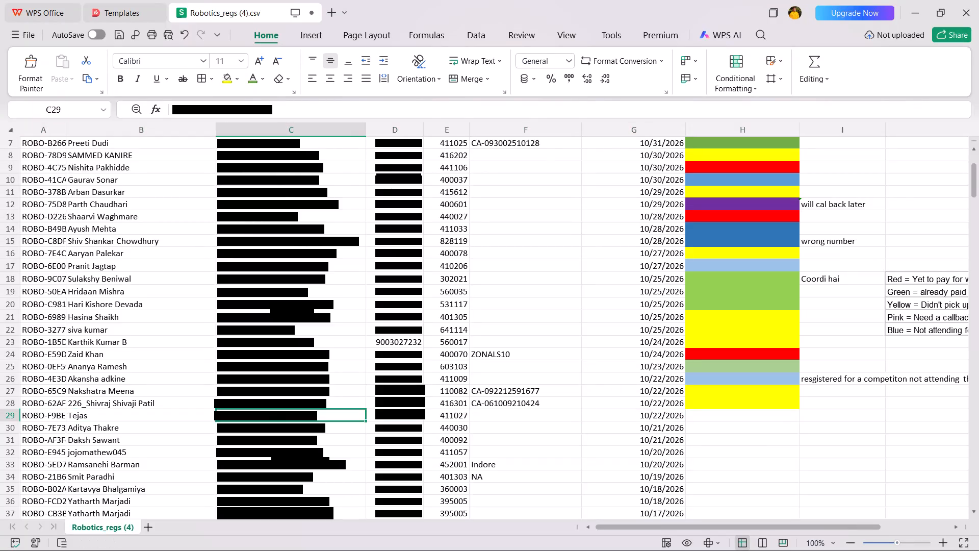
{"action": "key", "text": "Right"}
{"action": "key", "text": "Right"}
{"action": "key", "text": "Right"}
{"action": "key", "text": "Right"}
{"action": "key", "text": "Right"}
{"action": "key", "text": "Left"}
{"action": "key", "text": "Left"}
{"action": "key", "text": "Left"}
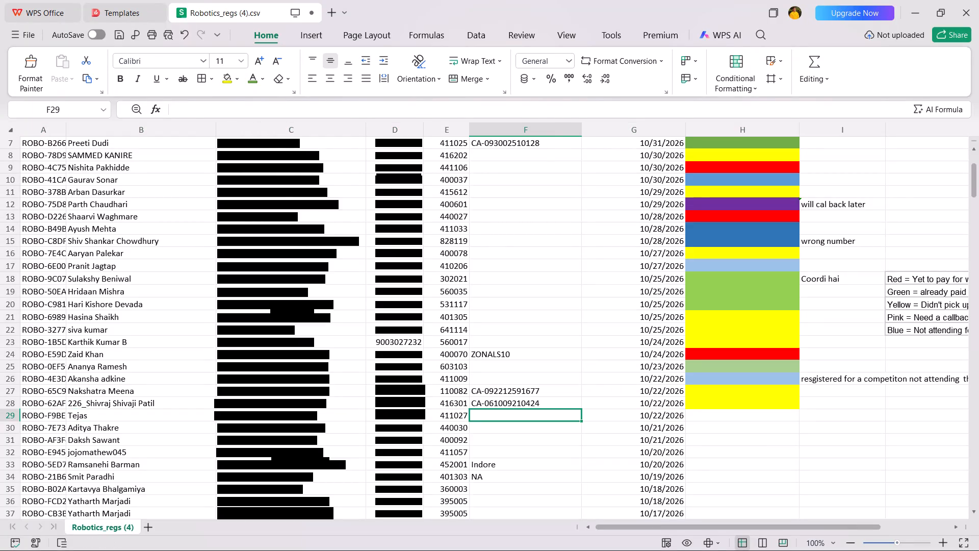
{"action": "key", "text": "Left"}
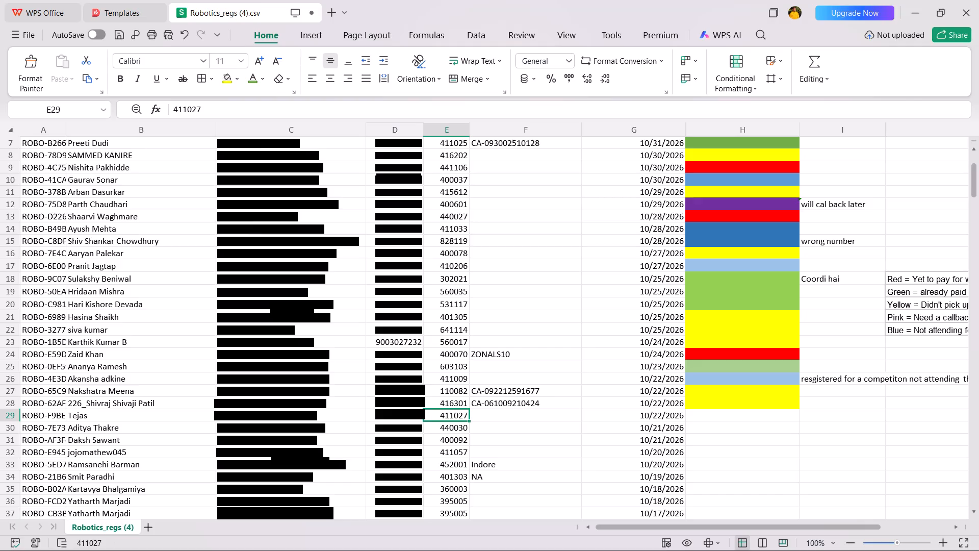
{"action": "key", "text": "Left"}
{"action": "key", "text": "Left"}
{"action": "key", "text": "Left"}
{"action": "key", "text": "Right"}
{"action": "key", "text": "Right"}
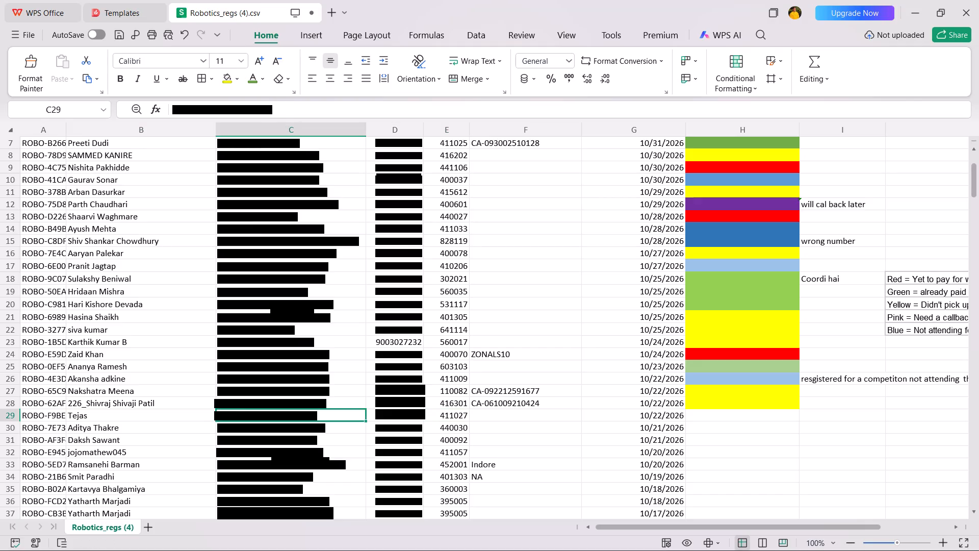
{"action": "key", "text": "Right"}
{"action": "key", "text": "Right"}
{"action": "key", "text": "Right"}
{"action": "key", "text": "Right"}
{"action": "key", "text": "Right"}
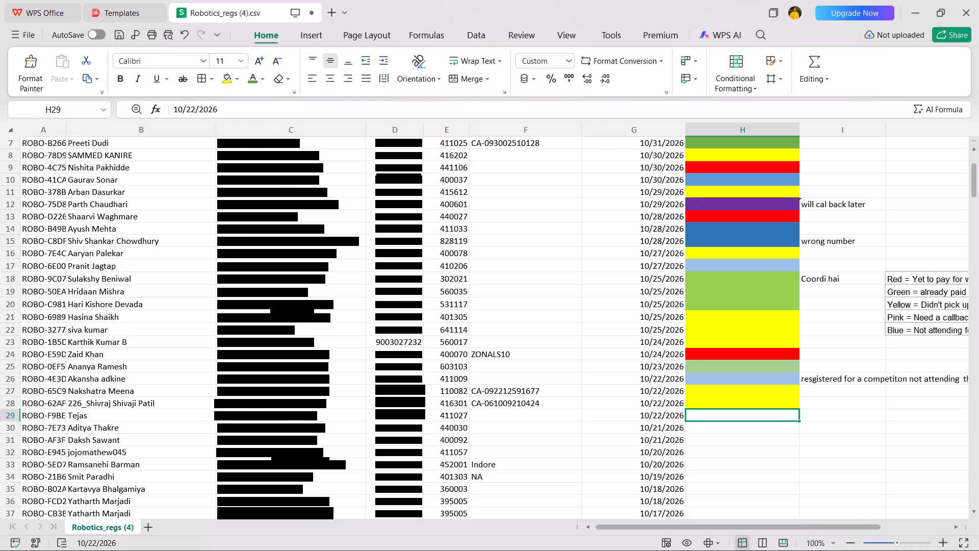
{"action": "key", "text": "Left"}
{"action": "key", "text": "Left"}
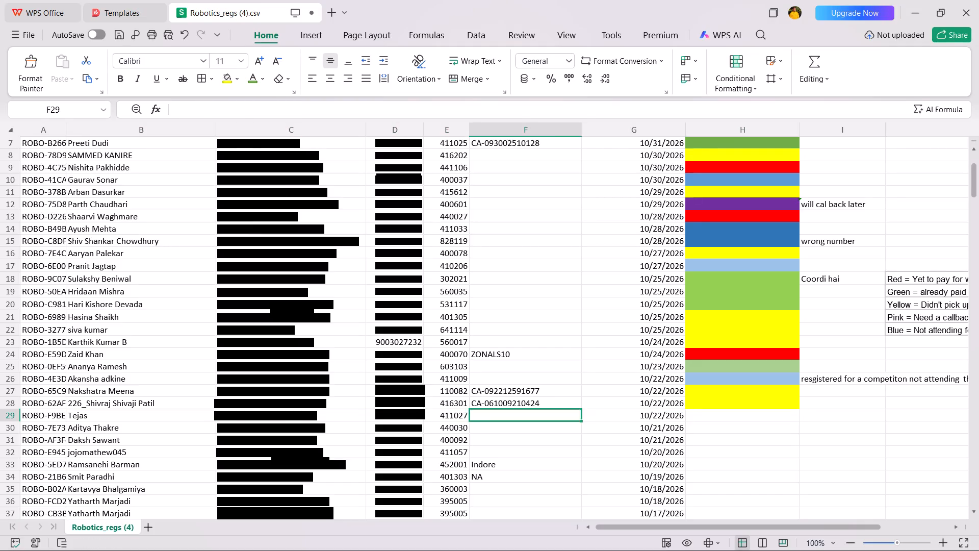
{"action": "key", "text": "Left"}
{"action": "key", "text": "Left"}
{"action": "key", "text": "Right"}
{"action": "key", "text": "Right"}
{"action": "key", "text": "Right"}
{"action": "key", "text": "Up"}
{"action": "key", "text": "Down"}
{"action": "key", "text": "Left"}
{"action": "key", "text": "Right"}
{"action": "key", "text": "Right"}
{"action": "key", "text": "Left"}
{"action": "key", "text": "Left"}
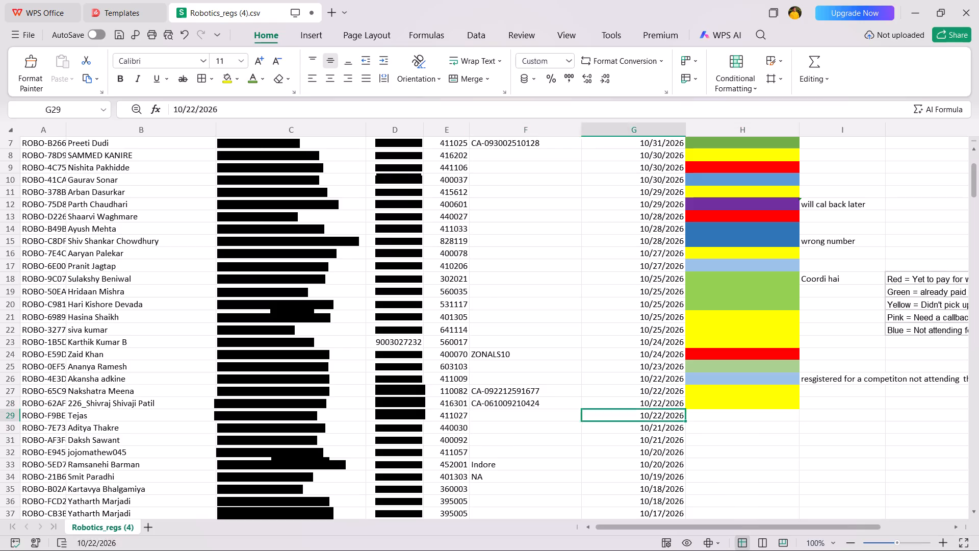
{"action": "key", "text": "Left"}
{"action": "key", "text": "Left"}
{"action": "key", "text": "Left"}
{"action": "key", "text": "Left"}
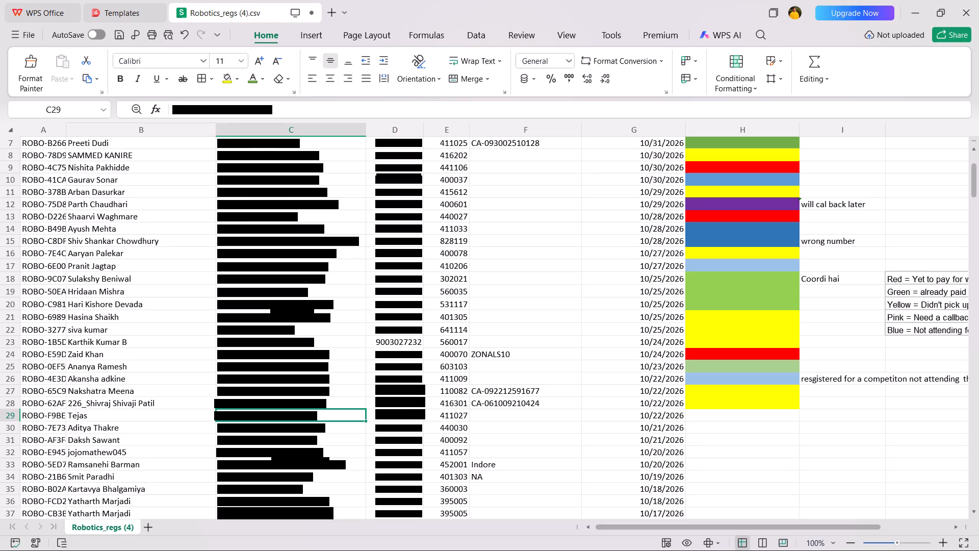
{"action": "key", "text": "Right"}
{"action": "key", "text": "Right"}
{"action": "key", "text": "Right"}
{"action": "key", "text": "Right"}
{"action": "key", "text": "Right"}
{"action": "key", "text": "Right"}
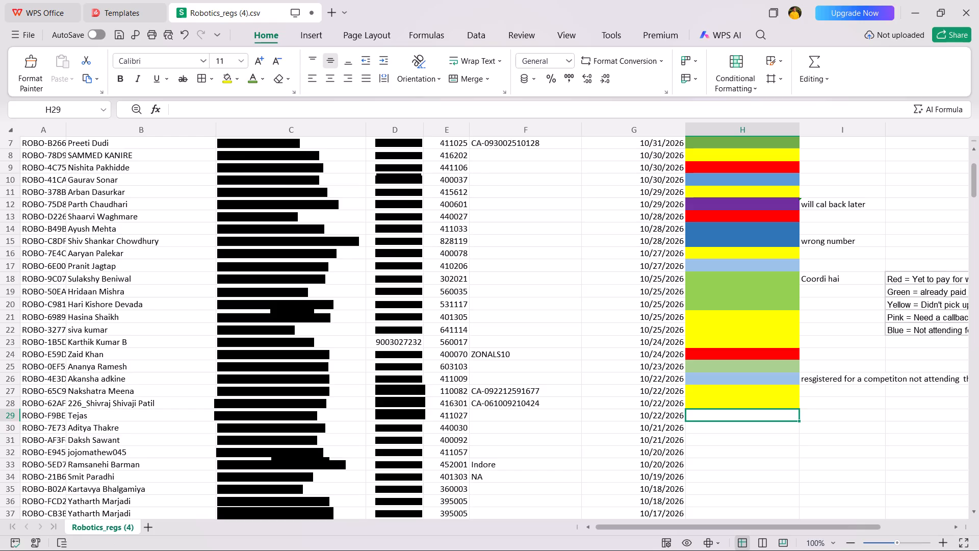
Copy the purple status cell and callback note from H12:I12 to the row 29 registrant's cells H29:I29.
{"action": "left_click_drag", "start_coordinate": [784, 201], "coordinate": [824, 201]}
{"action": "key", "text": "ctrl+c"}
{"action": "left_click_drag", "start_coordinate": [752, 414], "coordinate": [752, 421]}
{"action": "key", "text": "ctrl+v"}
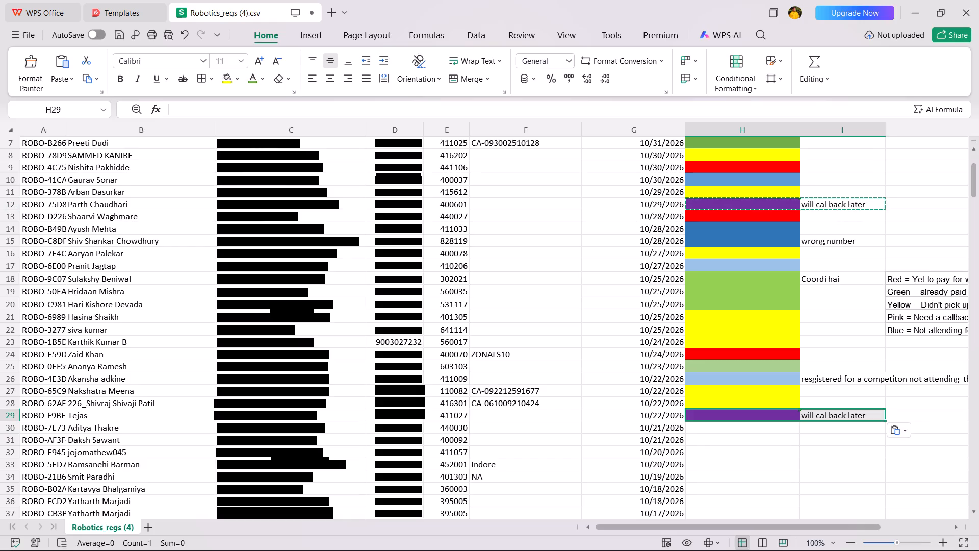
{"action": "left_click", "coordinate": [759, 434]}
{"action": "left_click", "coordinate": [773, 432]}
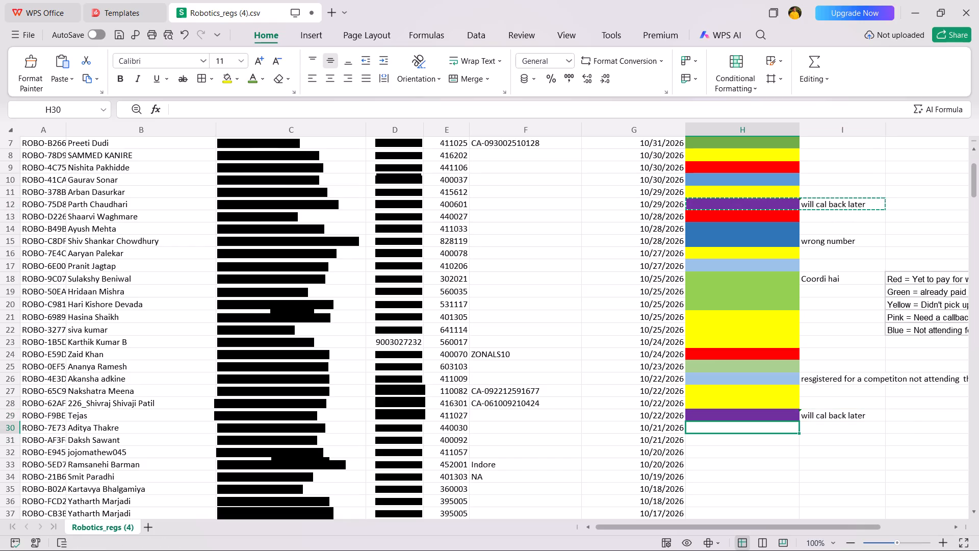
Correct the spelling of the callback notes in I12 and I29 to "will call back later".
{"action": "double_click", "coordinate": [828, 208]}
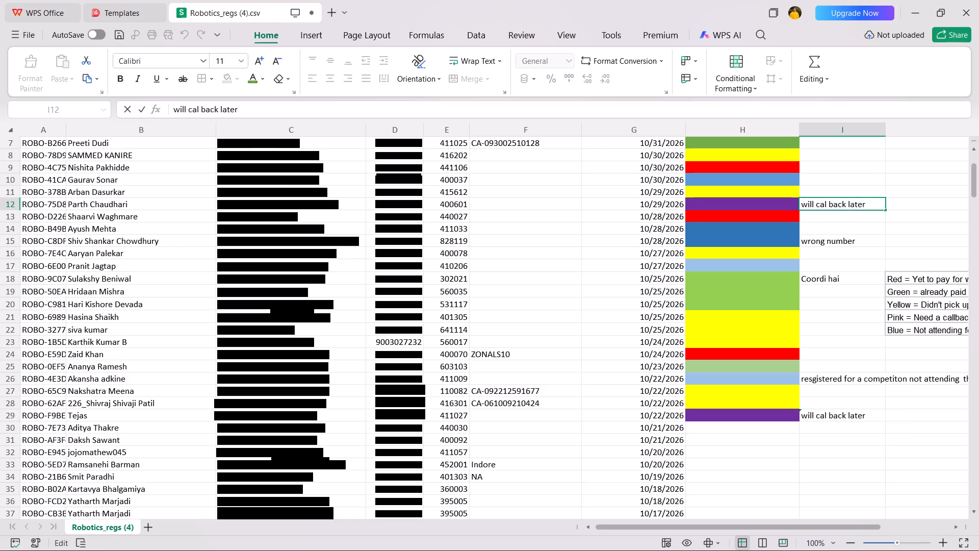
{"action": "key", "text": "l"}
{"action": "double_click", "coordinate": [828, 416]}
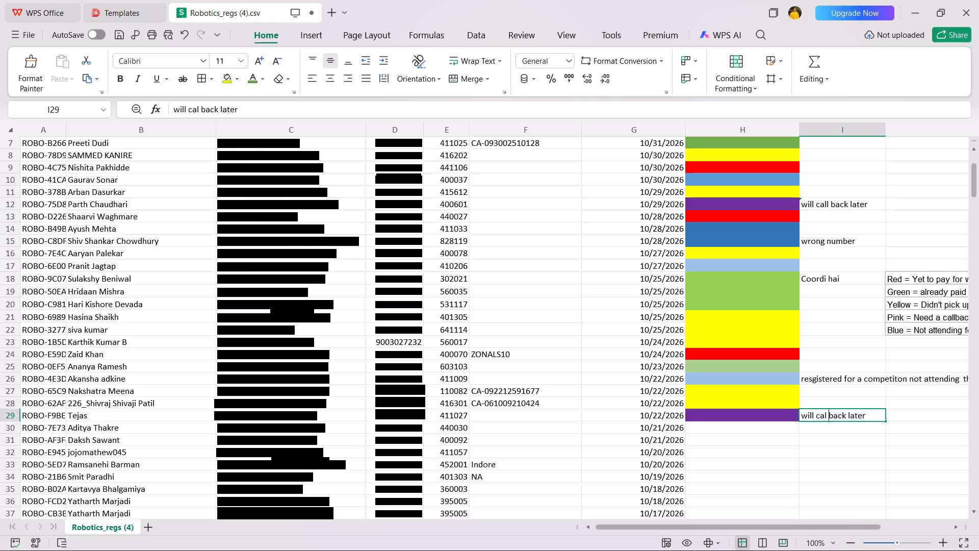
{"action": "key", "text": "Left"}
{"action": "key", "text": "l"}
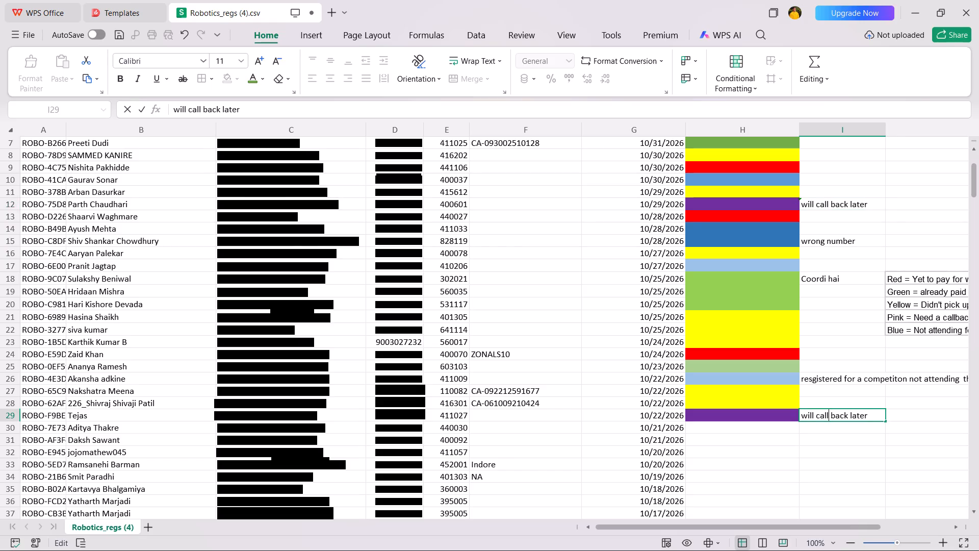
{"action": "left_click", "coordinate": [730, 430]}
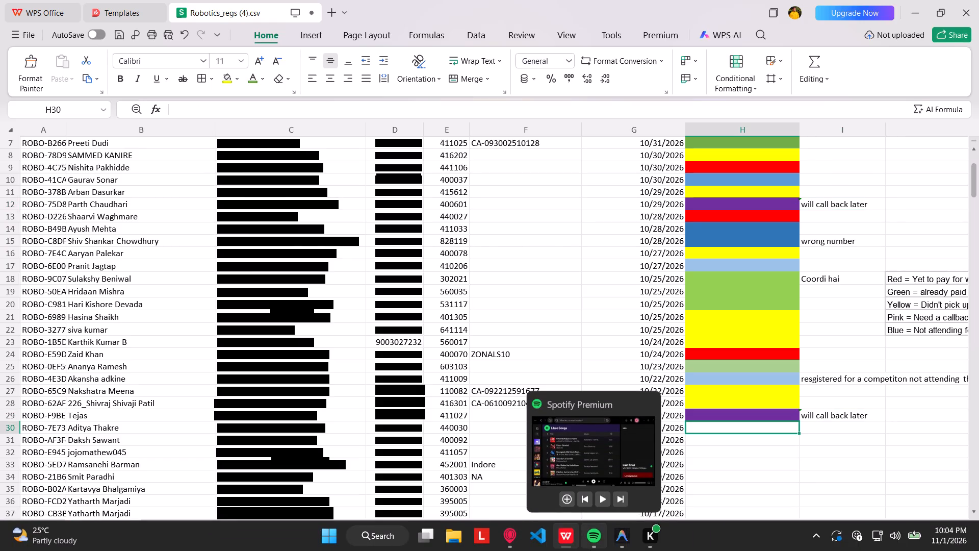
Check the row 30 registrant's phone number in D30.
{"action": "left_click", "coordinate": [406, 431]}
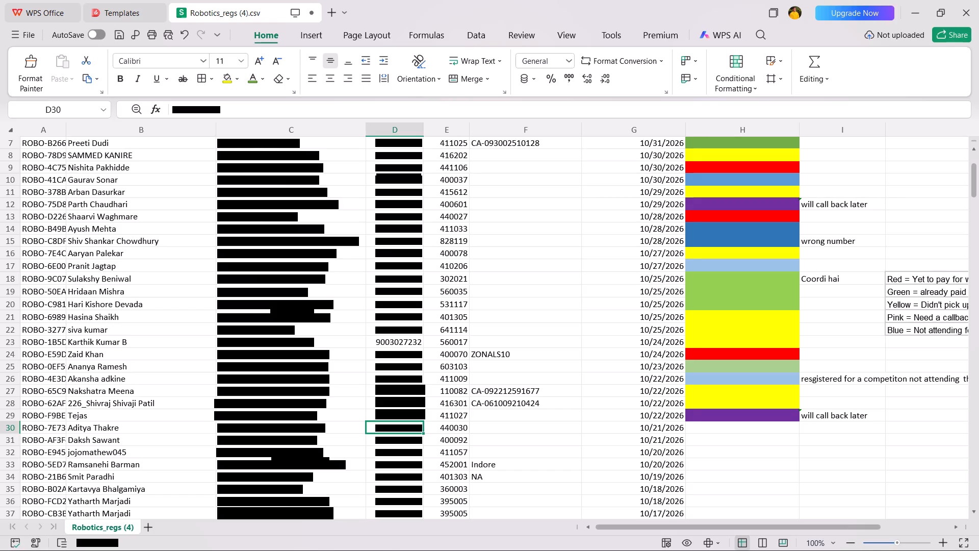
Switch from the spreadsheet to another open application.
{"action": "left_click", "coordinate": [503, 530]}
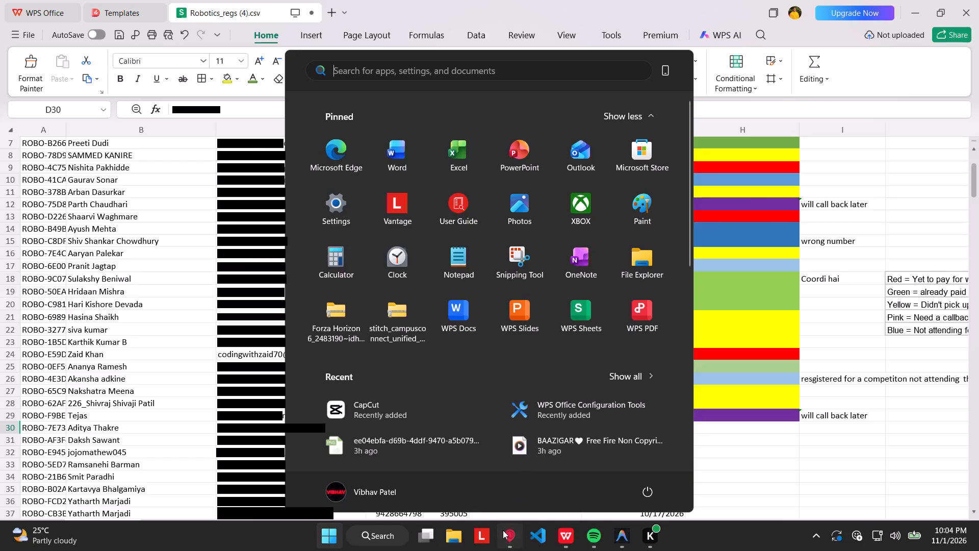
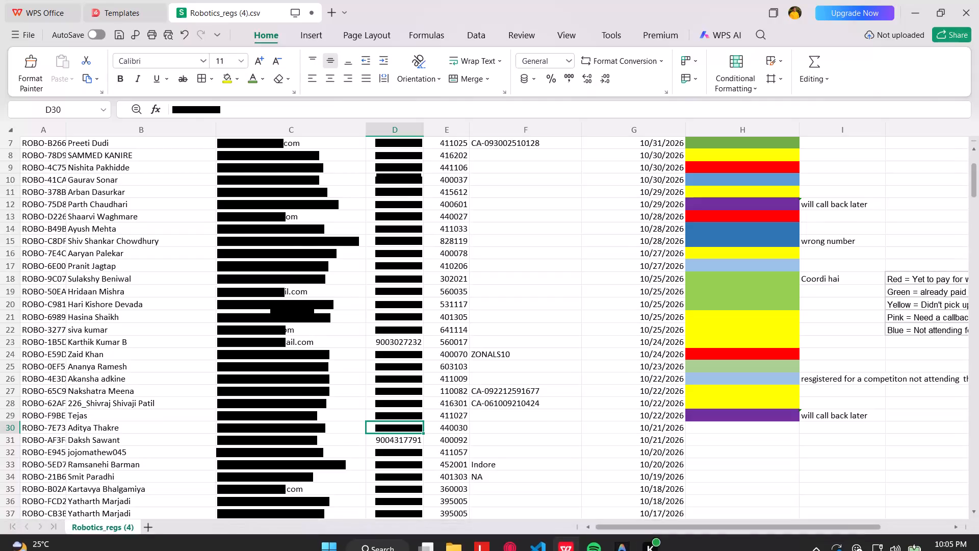
Fill the row 30 registrant's status cell H30 with yellow.
{"action": "left_click", "coordinate": [706, 427]}
{"action": "left_click", "coordinate": [227, 79]}
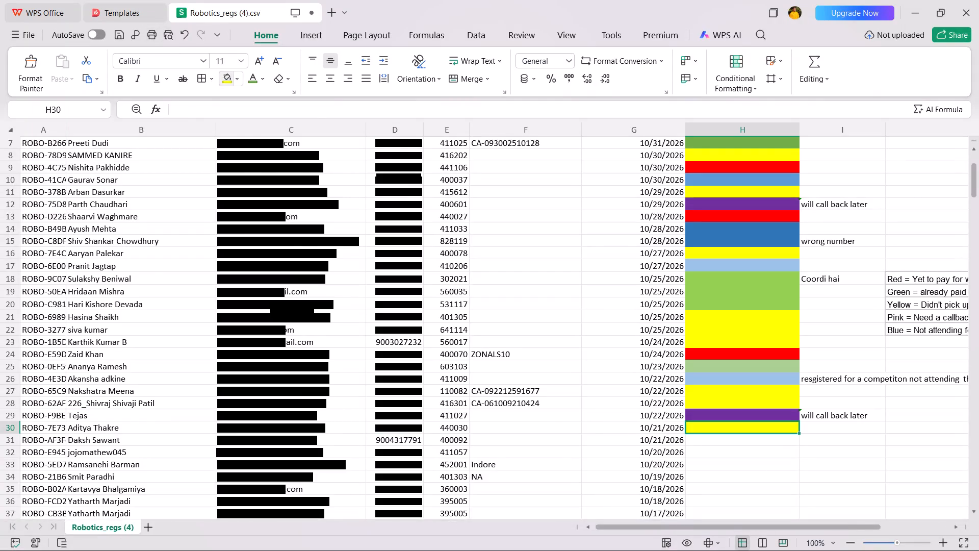
Check the row 31 registrant's phone number in D31.
{"action": "left_click", "coordinate": [708, 440]}
{"action": "key", "text": "Left"}
{"action": "key", "text": "Left"}
{"action": "key", "text": "Left"}
{"action": "key", "text": "Left"}
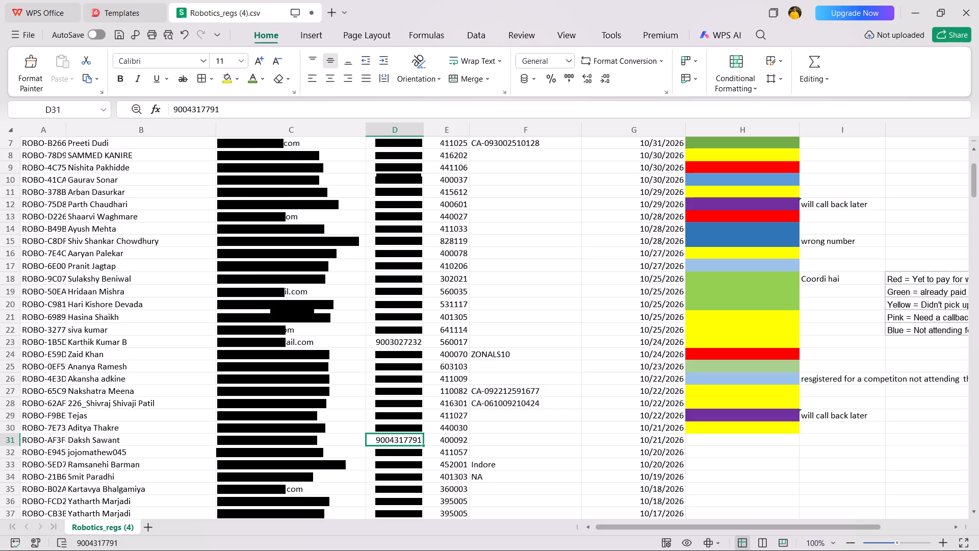
Review the row 30 registrant's name, contact details and call status across columns B to H.
{"action": "key", "text": "Up"}
{"action": "key", "text": "Left"}
{"action": "key", "text": "Left"}
{"action": "key", "text": "Right"}
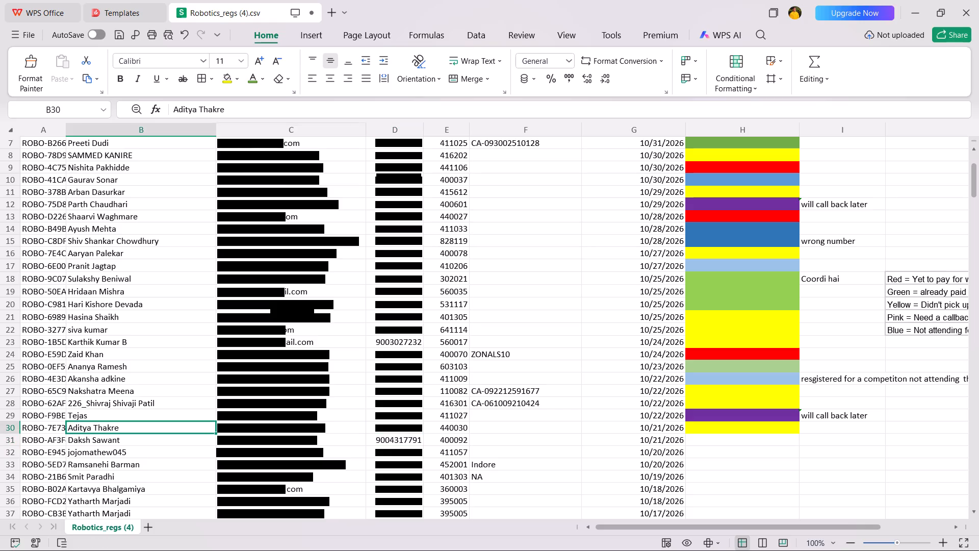
{"action": "key", "text": "Right"}
{"action": "key", "text": "Right"}
{"action": "key", "text": "Right"}
{"action": "key", "text": "Right"}
{"action": "key", "text": "Right"}
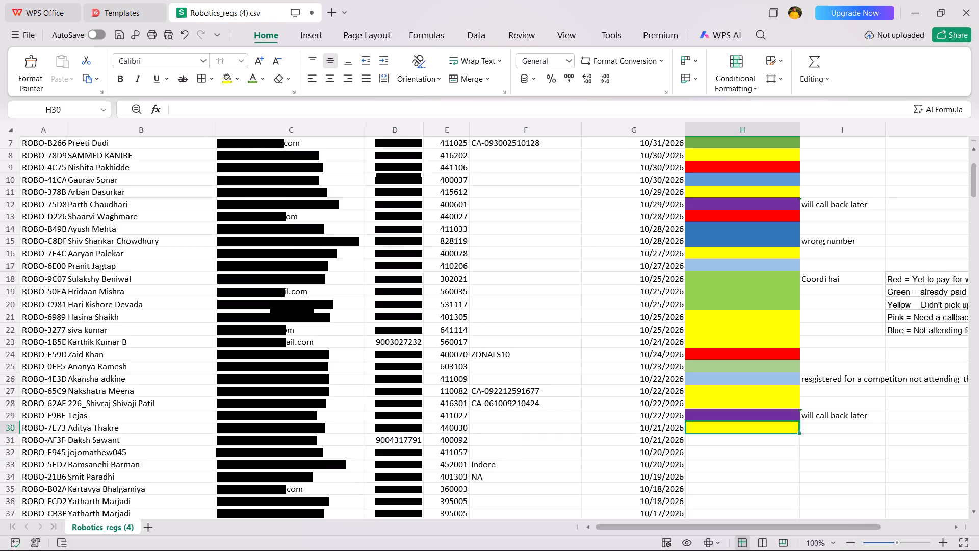
{"action": "key", "text": "Left"}
{"action": "key", "text": "Left"}
{"action": "key", "text": "Left"}
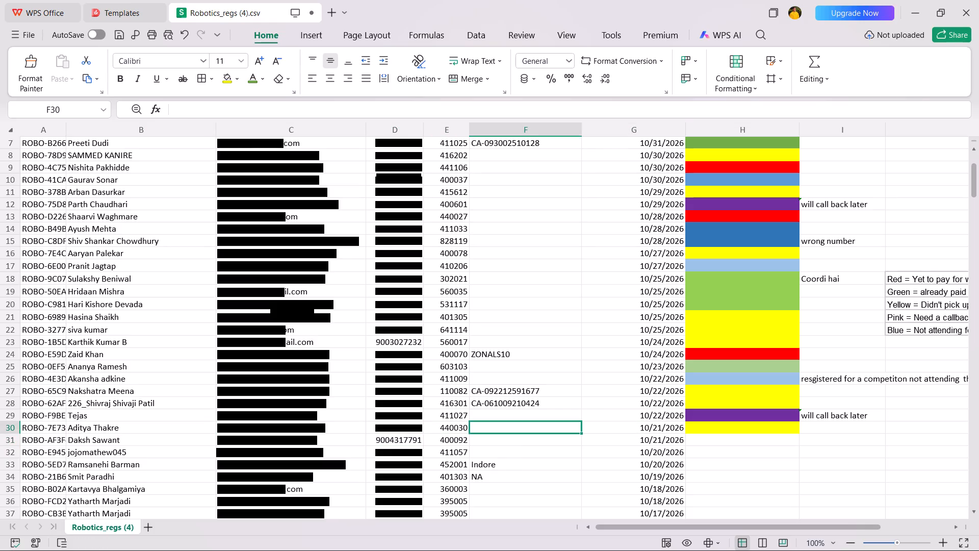
{"action": "key", "text": "Left"}
{"action": "key", "text": "Left"}
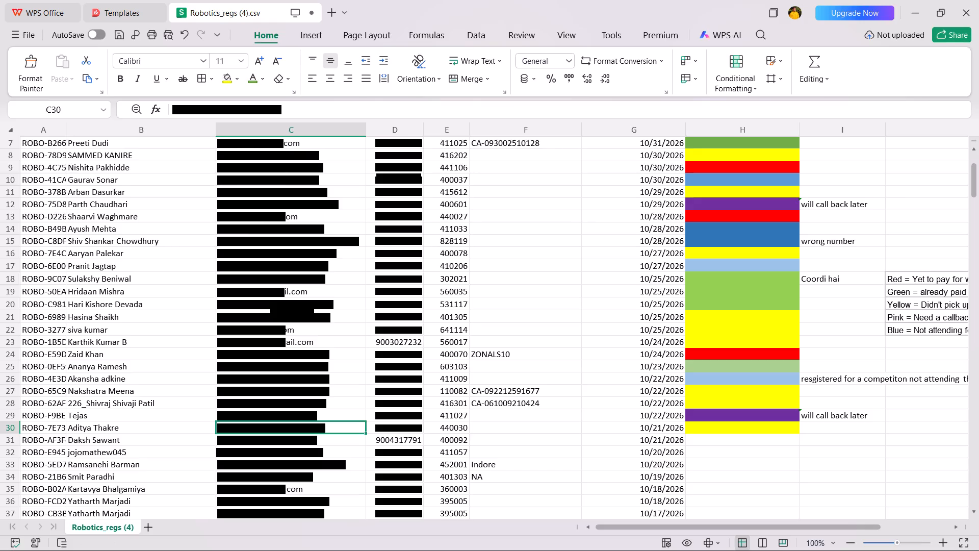
{"action": "key", "text": "Left"}
{"action": "key", "text": "Right"}
{"action": "key", "text": "Right"}
{"action": "key", "text": "Right"}
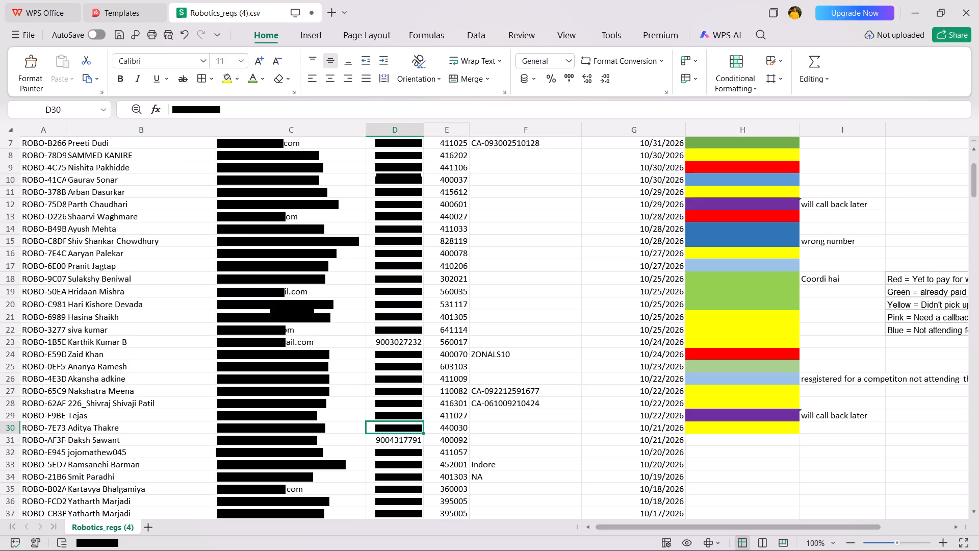
{"action": "key", "text": "Right"}
{"action": "key", "text": "Right"}
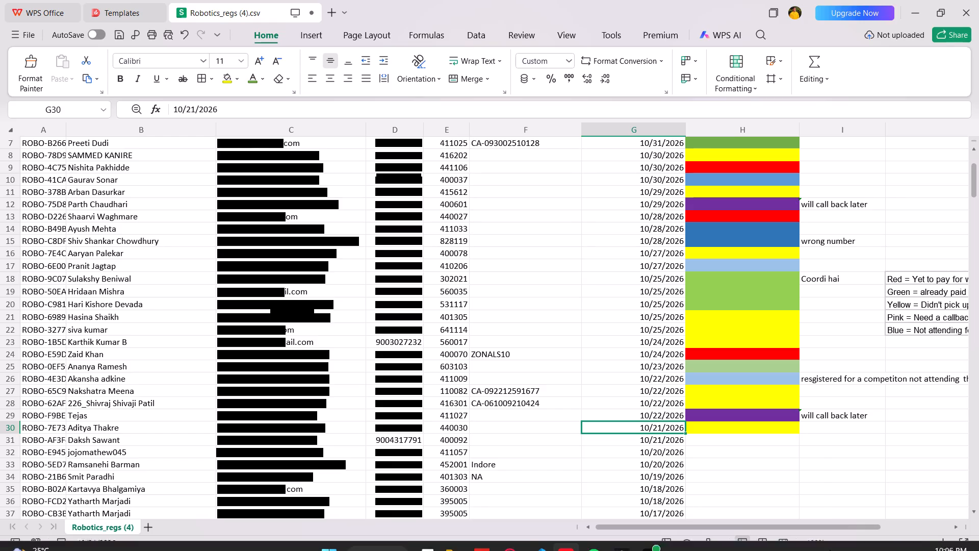
Switch to the Opera GX browser and review the Engineering & Robotics workshop listings on the Techfest workshops page.
{"action": "left_click", "coordinate": [519, 537]}
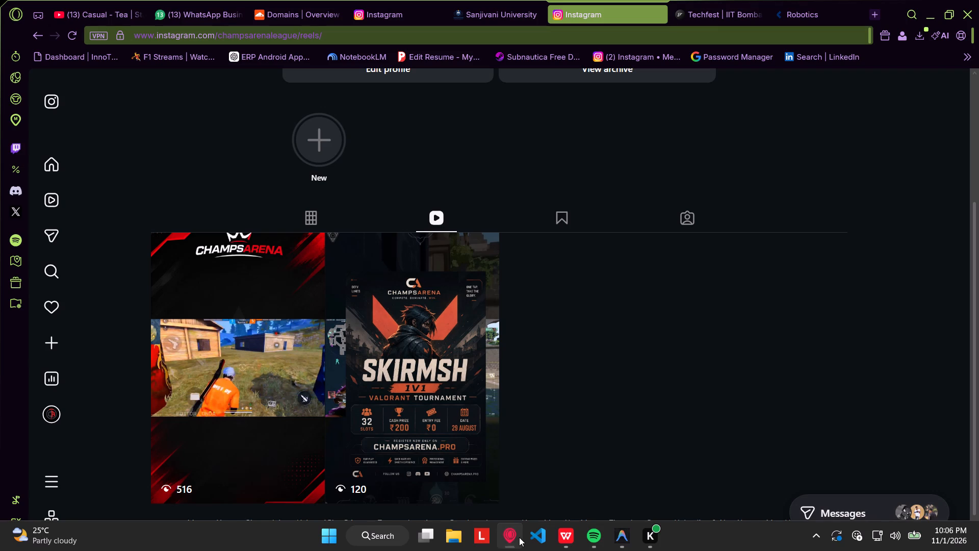
{"action": "left_click", "coordinate": [725, 0]}
{"action": "scroll", "coordinate": [462, 349], "scroll_direction": "down", "scroll_amount": 2}
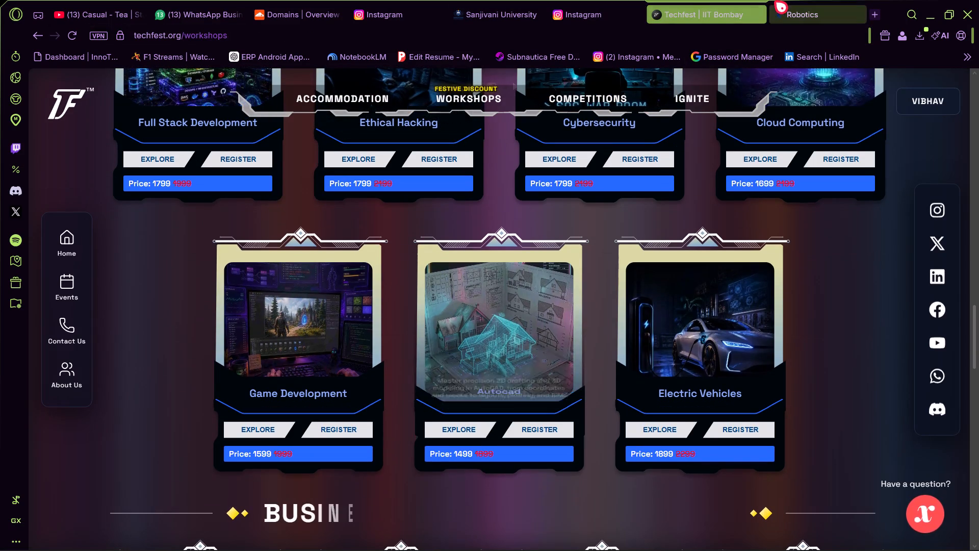
{"action": "scroll", "coordinate": [517, 429], "scroll_direction": "down", "scroll_amount": 7}
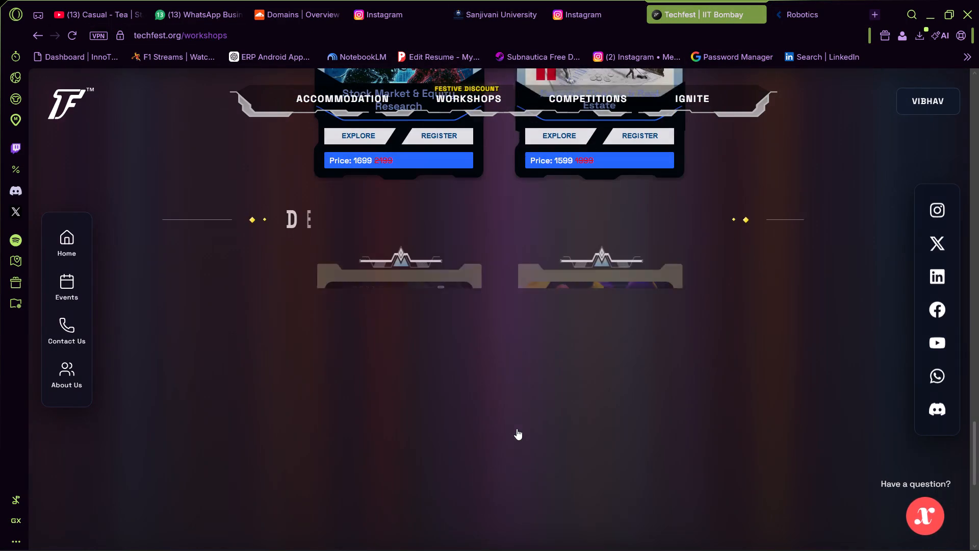
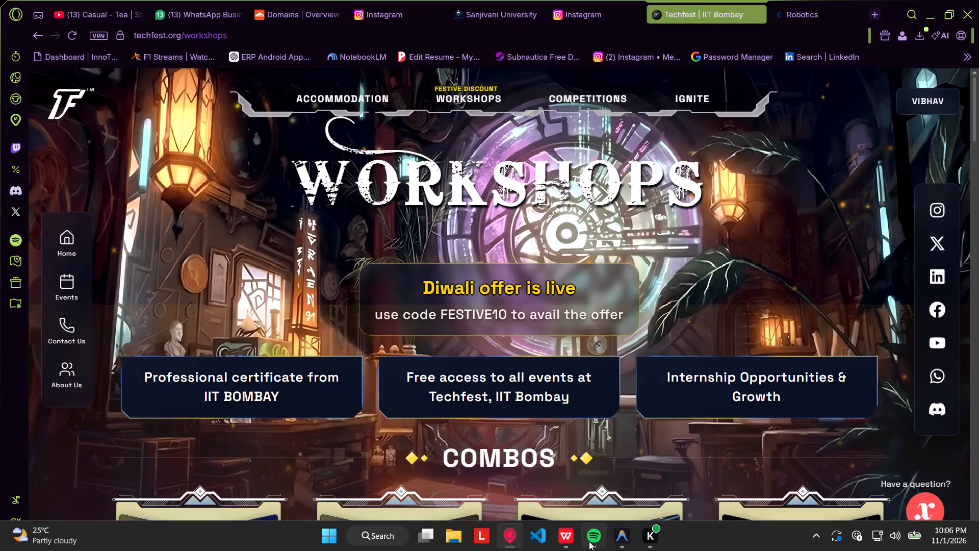
Switch to the Robotics_regs (4).csv spreadsheet and review the row 30 registrant's entries from the notes column back to the name.
{"action": "left_click", "coordinate": [570, 528]}
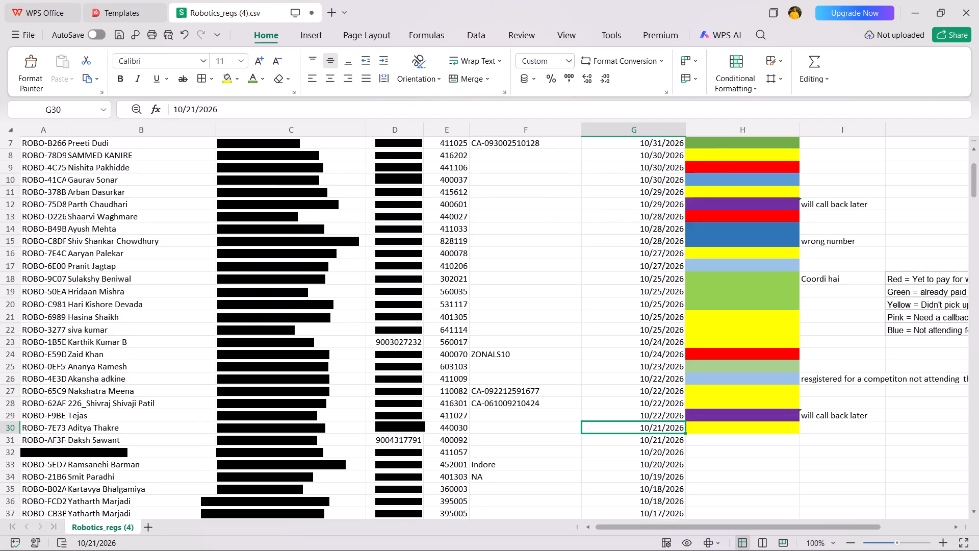
{"action": "key", "text": "Right"}
{"action": "key", "text": "Right"}
{"action": "key", "text": "Right"}
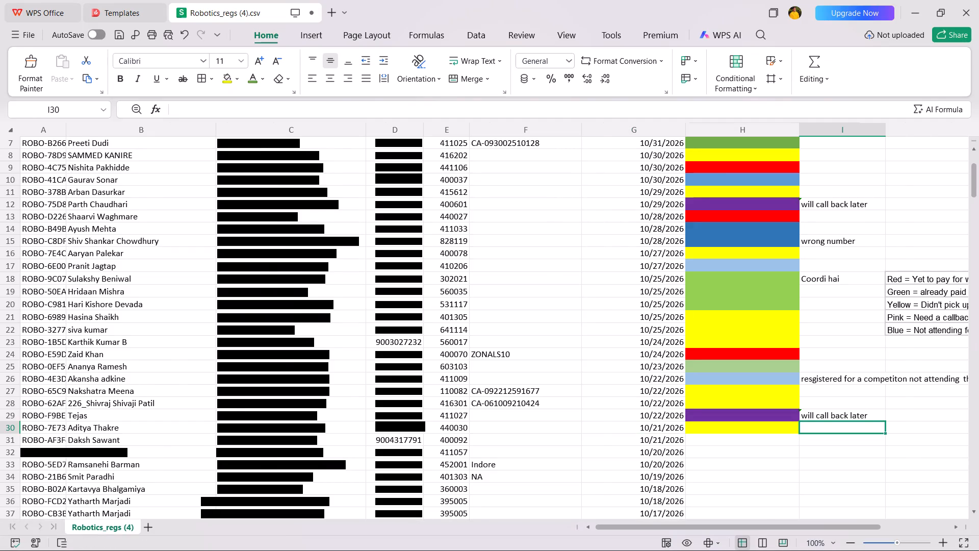
{"action": "key", "text": "Right"}
{"action": "key", "text": "Left"}
{"action": "key", "text": "Left"}
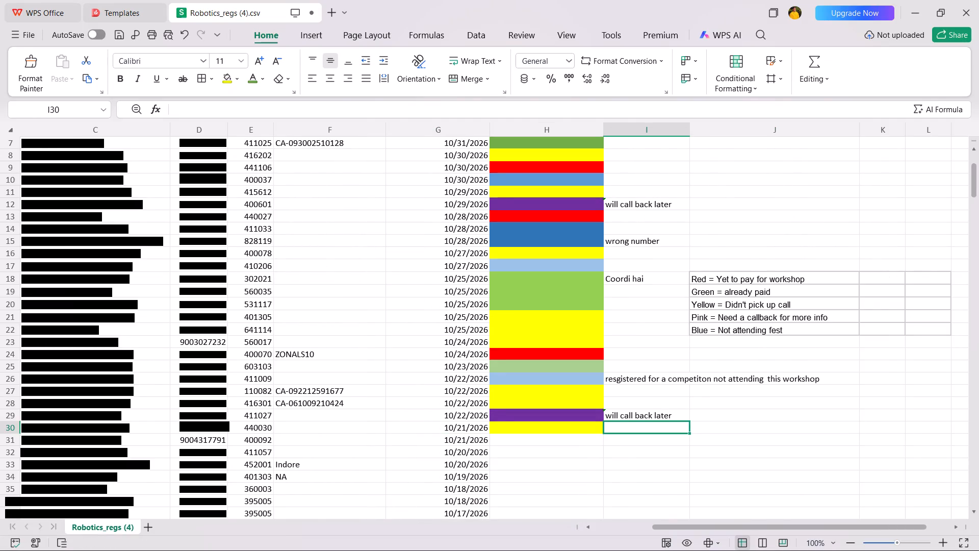
{"action": "key", "text": "Left"}
{"action": "key", "text": "Left"}
{"action": "key", "text": "Left"}
{"action": "key", "text": "Left"}
{"action": "key", "text": "Left"}
{"action": "key", "text": "Left"}
{"action": "key", "text": "Left"}
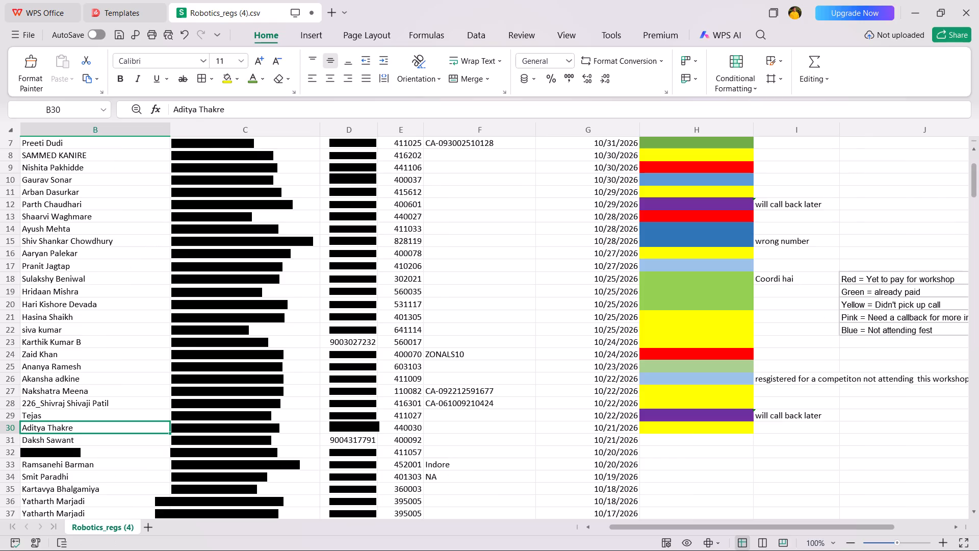
Change the fill of the row 30 registrant's status cell H30 to a light blue theme colour.
{"action": "key", "text": "Right"}
{"action": "key", "text": "Right"}
{"action": "key", "text": "Right"}
{"action": "key", "text": "Right"}
{"action": "key", "text": "Right"}
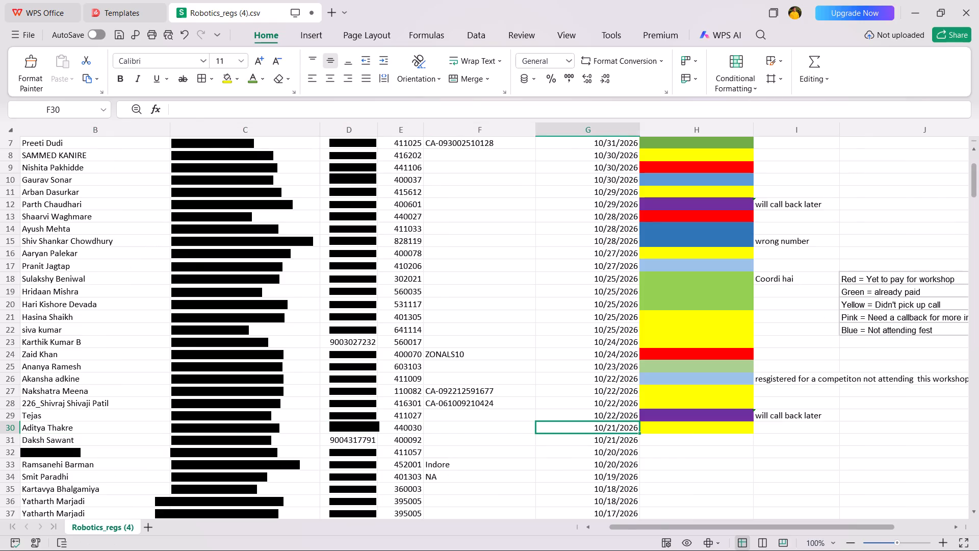
{"action": "key", "text": "Right"}
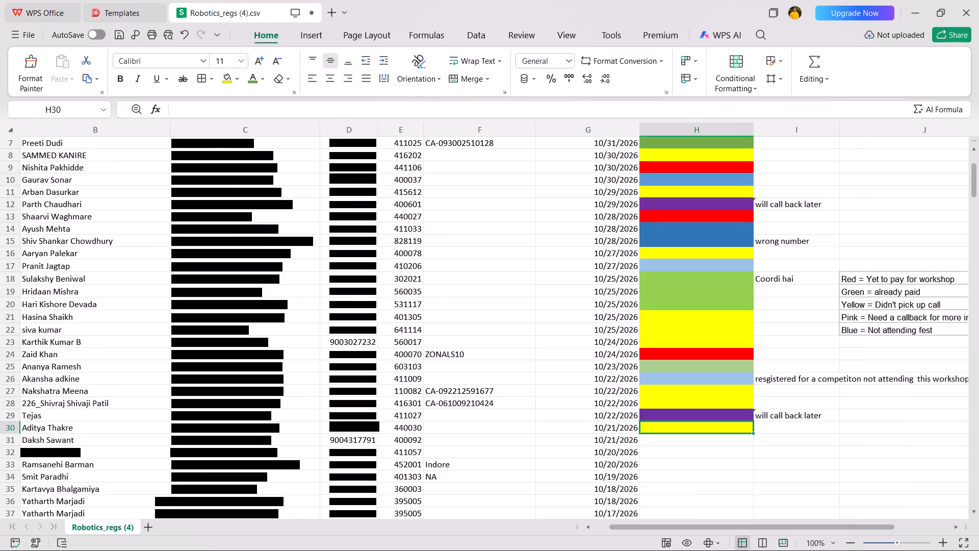
{"action": "left_click", "coordinate": [240, 78]}
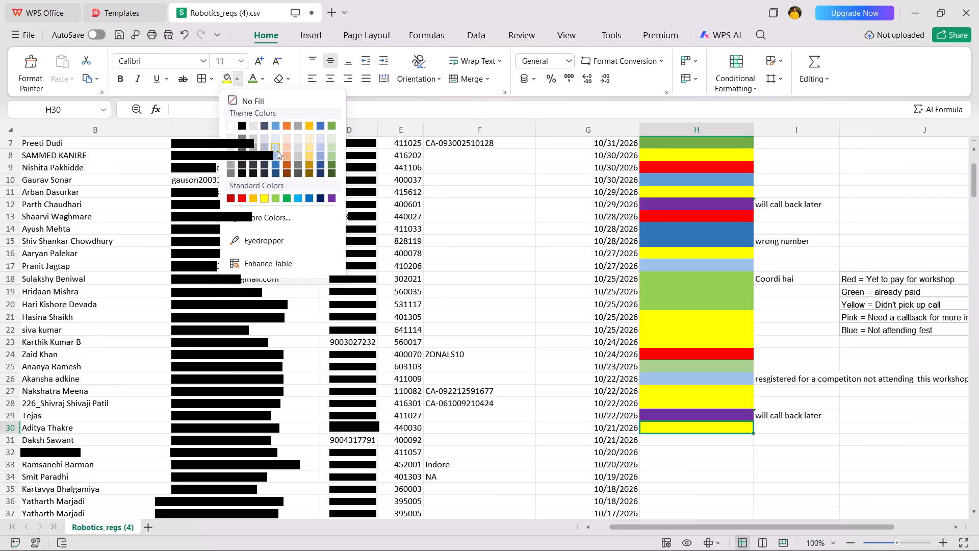
{"action": "left_click", "coordinate": [277, 149]}
{"action": "left_click", "coordinate": [778, 430]}
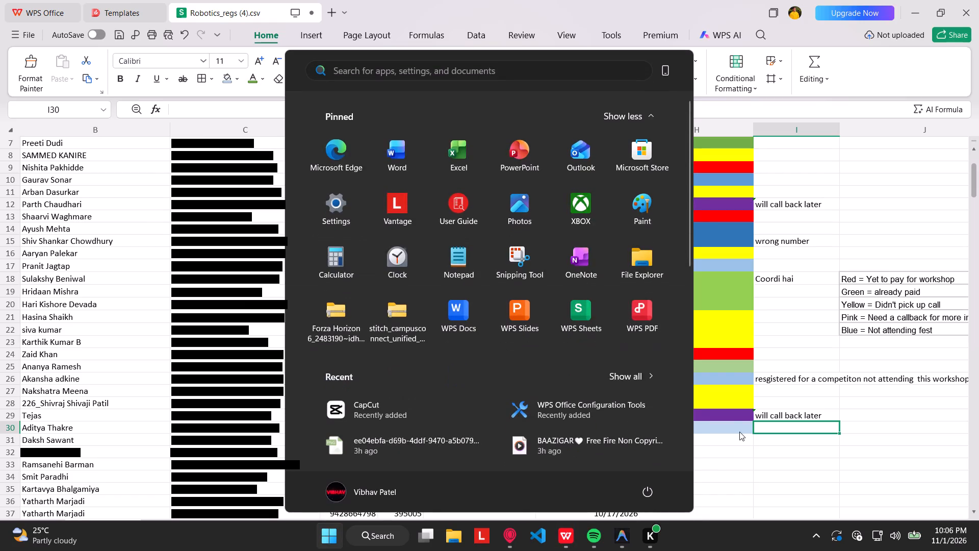
Switch to the browser and check the discounted Early Bird ticket price on the Robotics workshop's registration page.
{"action": "left_click", "coordinate": [500, 530]}
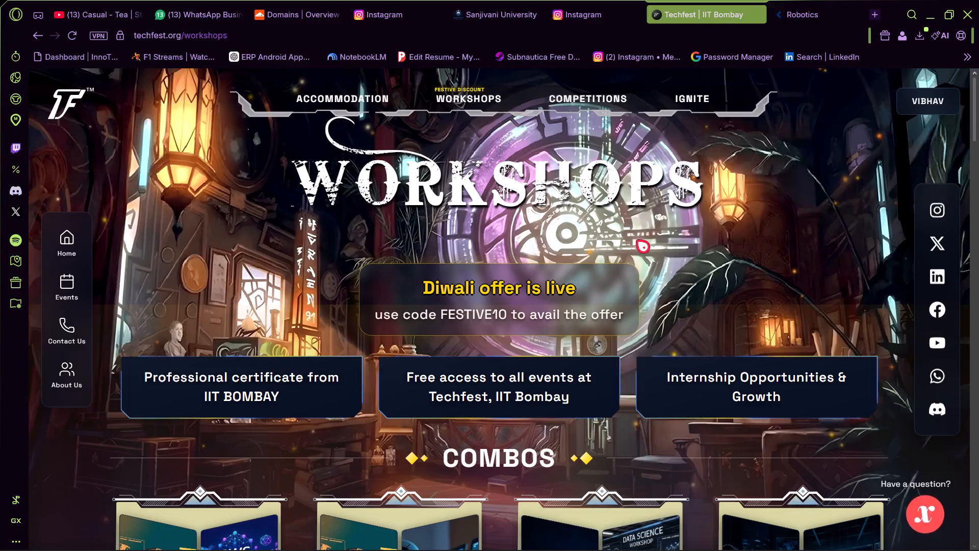
{"action": "left_click", "coordinate": [798, 8]}
{"action": "left_click_drag", "start_coordinate": [100, 475], "coordinate": [146, 478]}
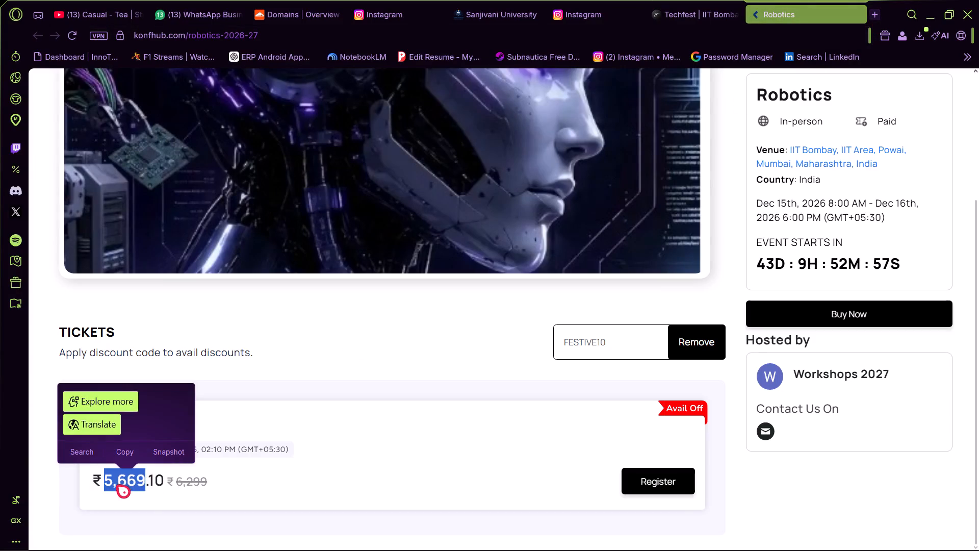
{"action": "left_click", "coordinate": [110, 485]}
{"action": "left_click_drag", "start_coordinate": [105, 483], "coordinate": [136, 481]}
{"action": "left_click", "coordinate": [107, 483]}
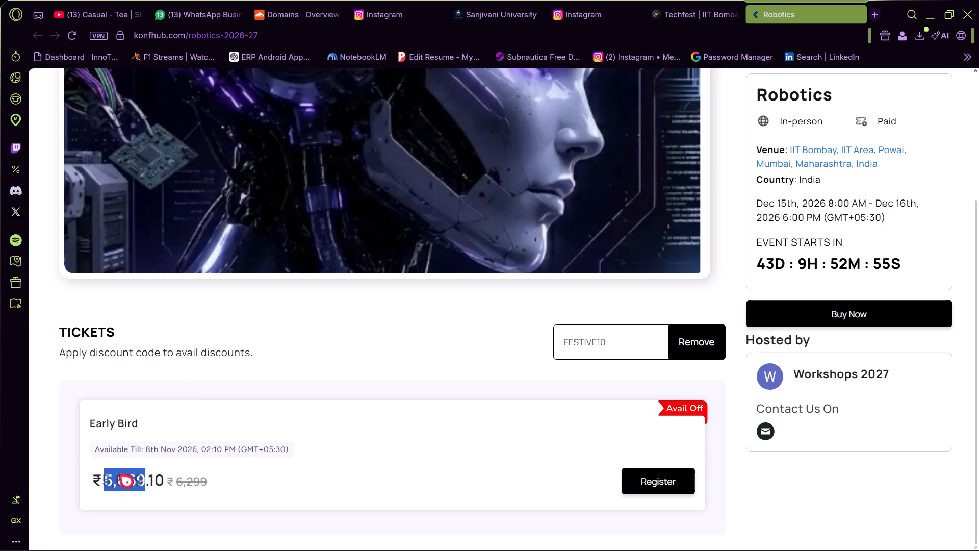
Look through the combo and individual workshop offers with their prices on the Techfest workshops page.
{"action": "left_click", "coordinate": [745, 0]}
{"action": "left_click", "coordinate": [707, 0]}
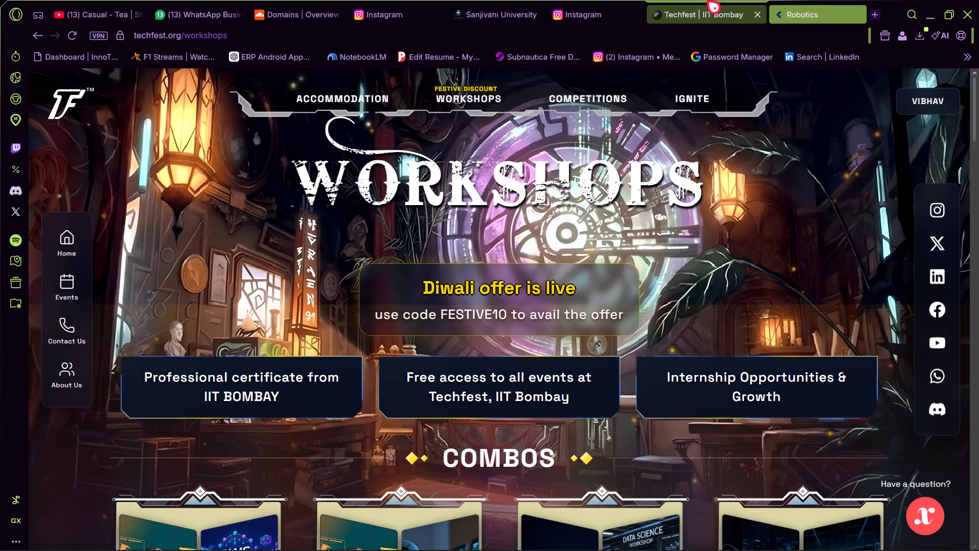
{"action": "scroll", "coordinate": [572, 246], "scroll_direction": "down", "scroll_amount": 3}
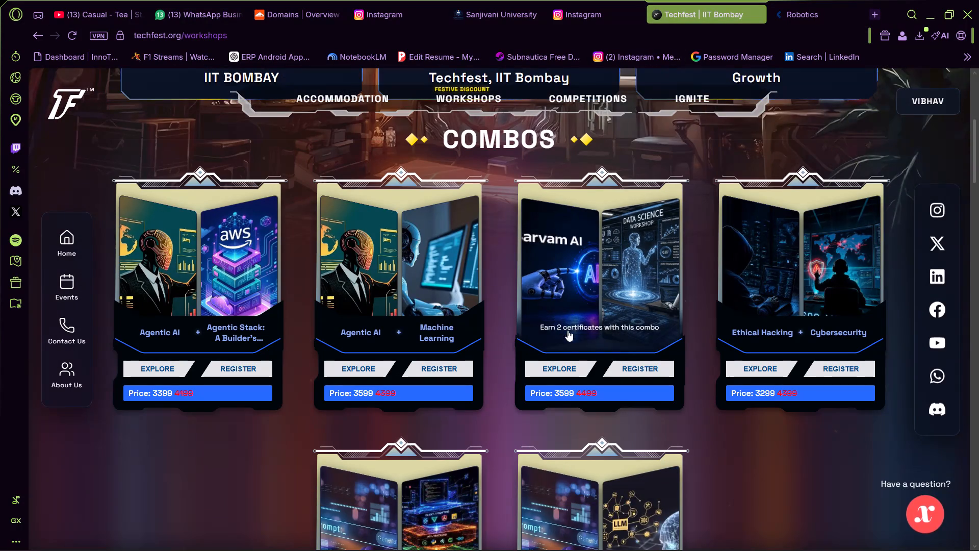
{"action": "scroll", "coordinate": [568, 331], "scroll_direction": "down", "scroll_amount": 7}
{"action": "left_click", "coordinate": [460, 91]}
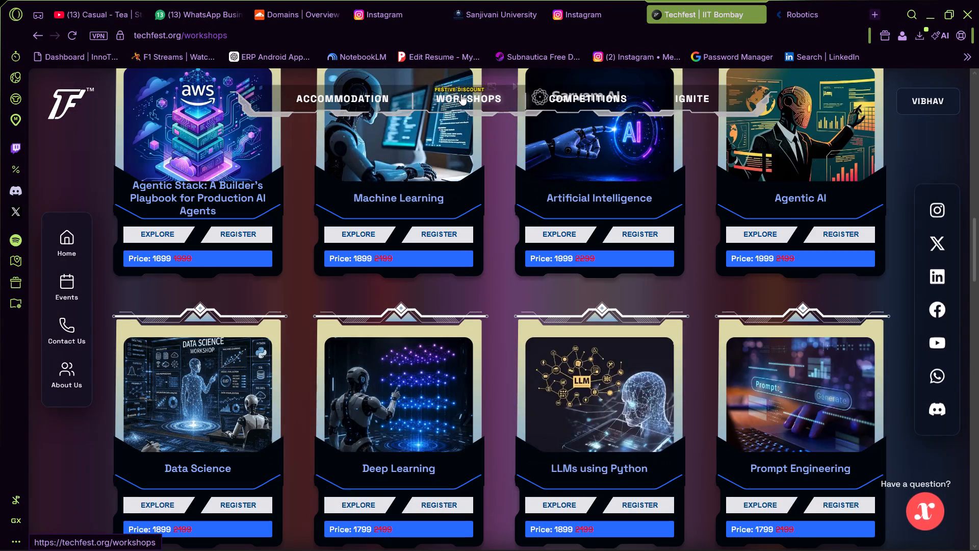
{"action": "left_click", "coordinate": [461, 94]}
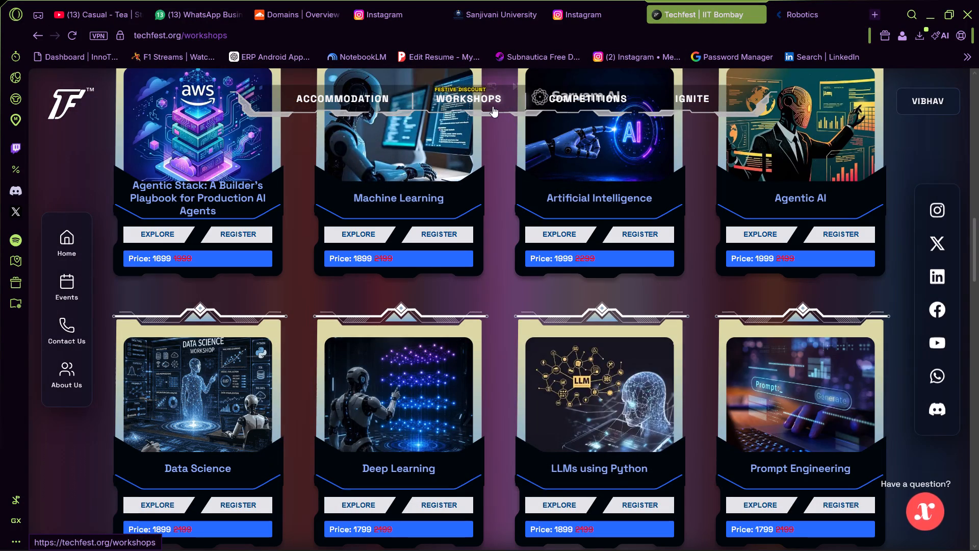
{"action": "left_click", "coordinate": [480, 95]}
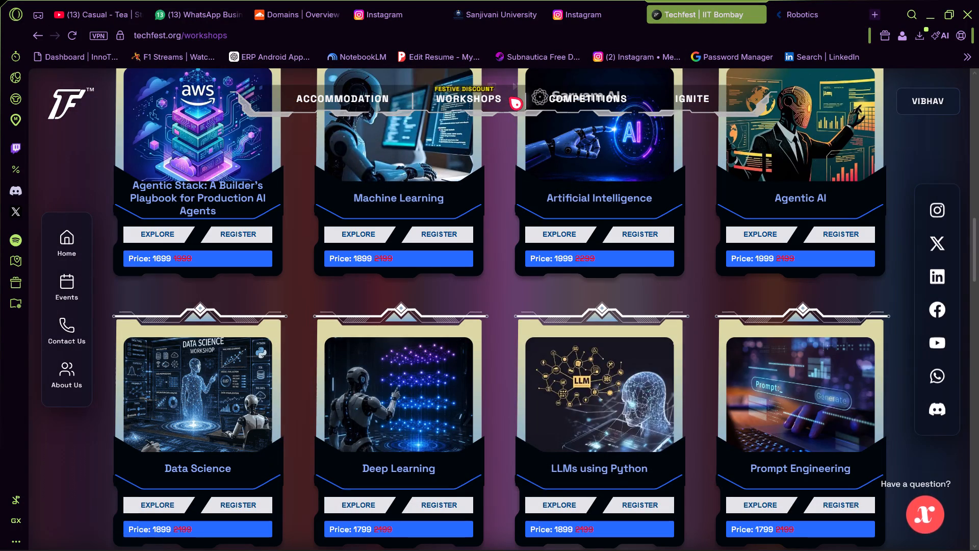
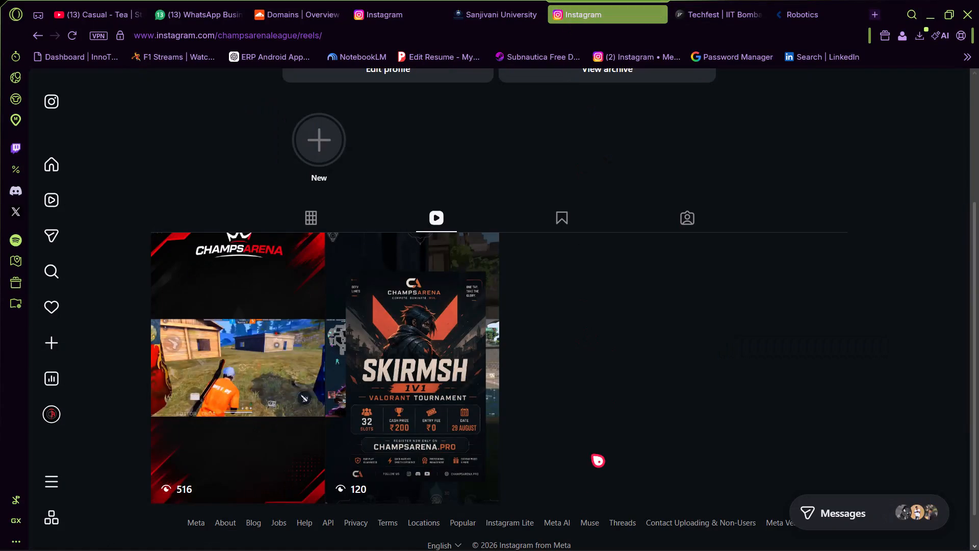
Go through the open browser tabs to the Instagram profile page and close its open chat conversation.
{"action": "left_click", "coordinate": [397, 0]}
{"action": "left_click", "coordinate": [512, 0]}
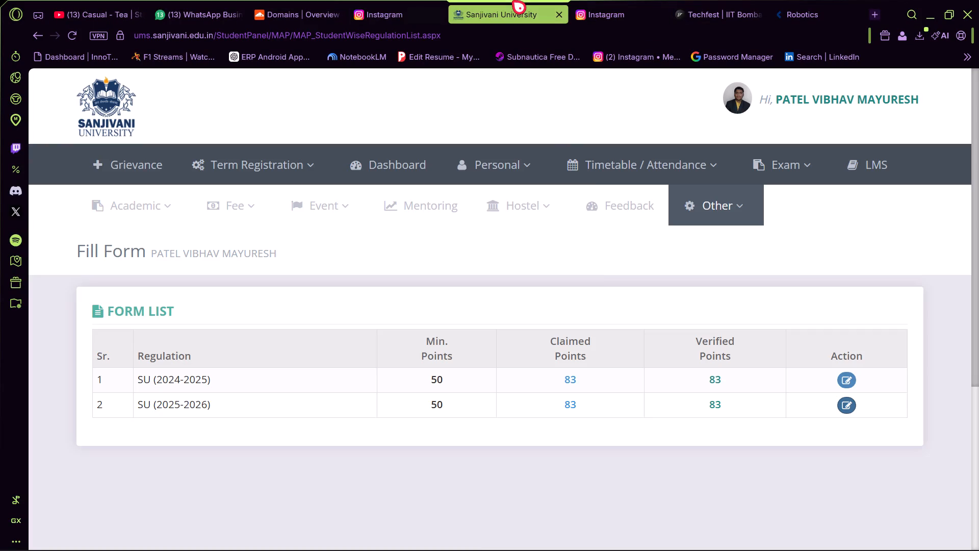
{"action": "left_click", "coordinate": [628, 0]}
{"action": "left_click", "coordinate": [496, 0]}
{"action": "left_click", "coordinate": [418, 0]}
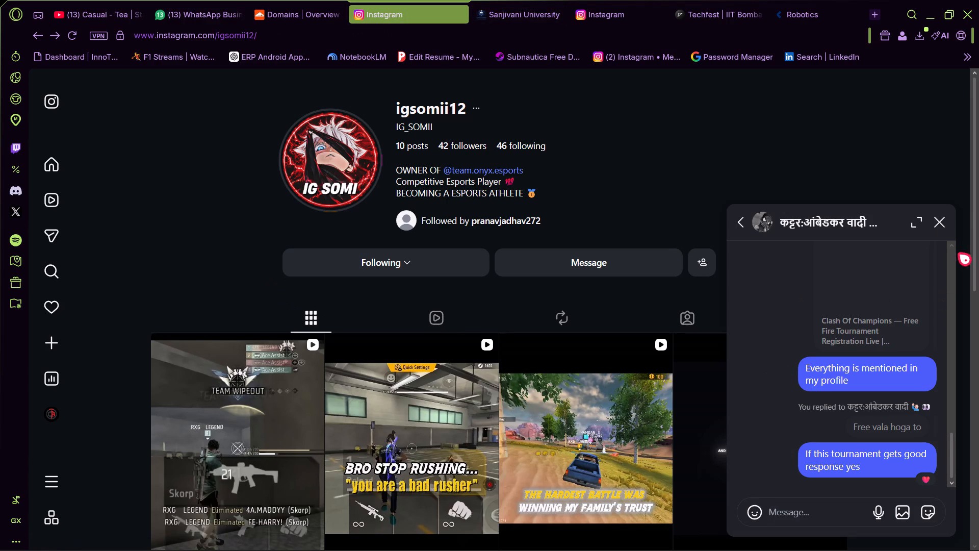
{"action": "left_click", "coordinate": [941, 218]}
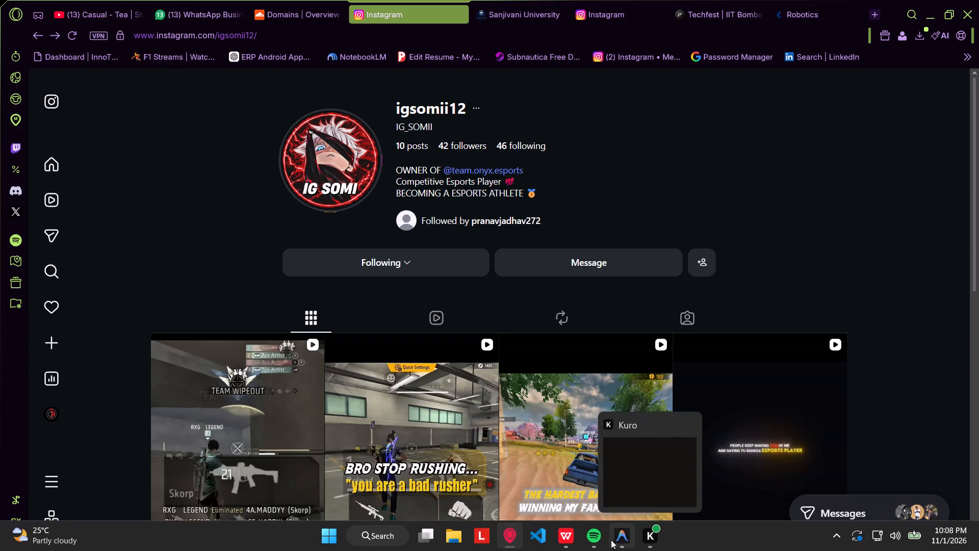
Switch to the Robotics_regs (4).csv spreadsheet and fill the row 31 registrant's status cell H31 with the standard dark red.
{"action": "left_click", "coordinate": [617, 540]}
{"action": "left_click", "coordinate": [562, 538]}
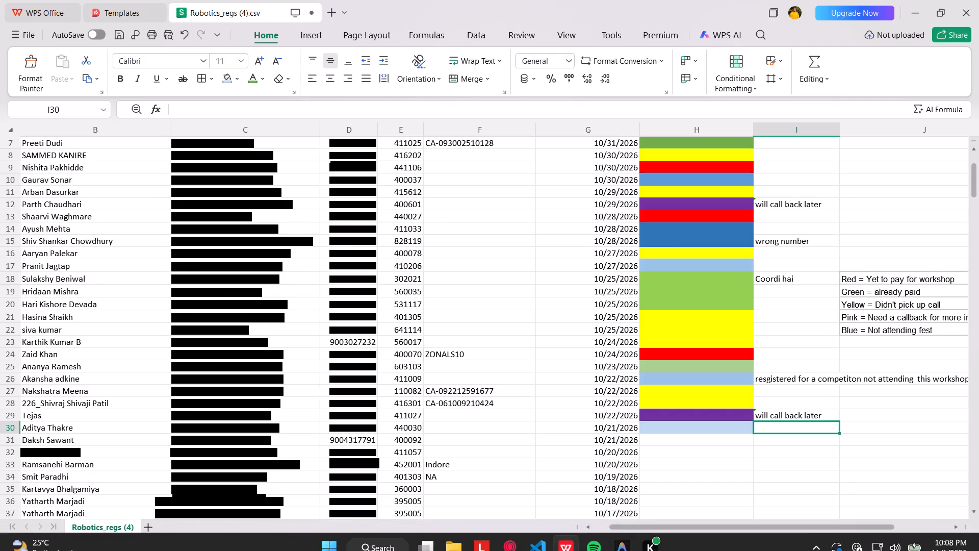
{"action": "left_click", "coordinate": [721, 429]}
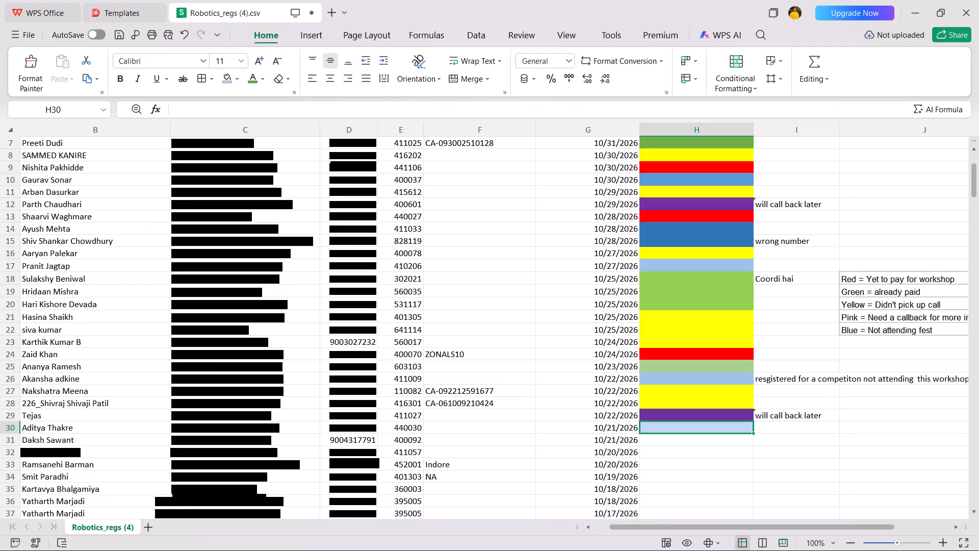
{"action": "left_click", "coordinate": [695, 440]}
{"action": "left_click", "coordinate": [241, 80]}
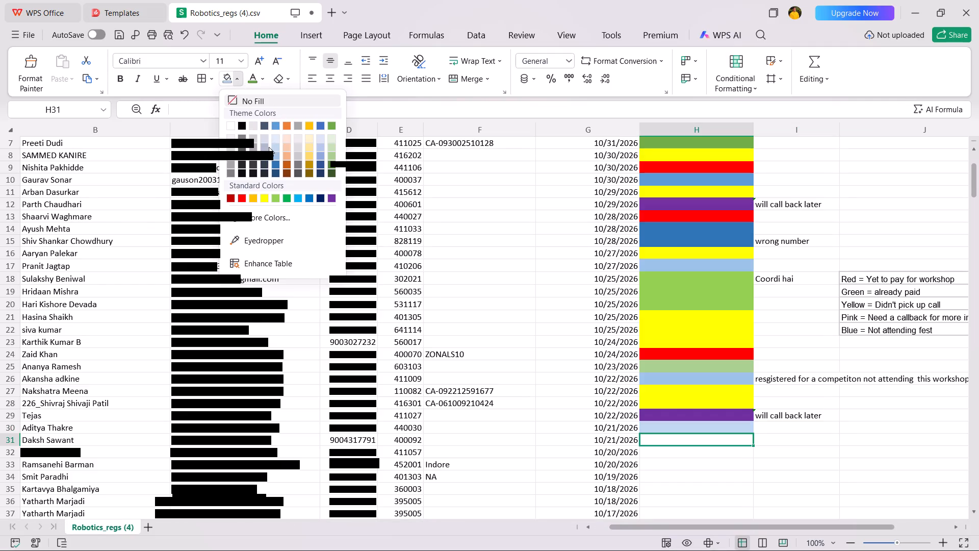
{"action": "left_click", "coordinate": [228, 196]}
{"action": "left_click", "coordinate": [655, 454]}
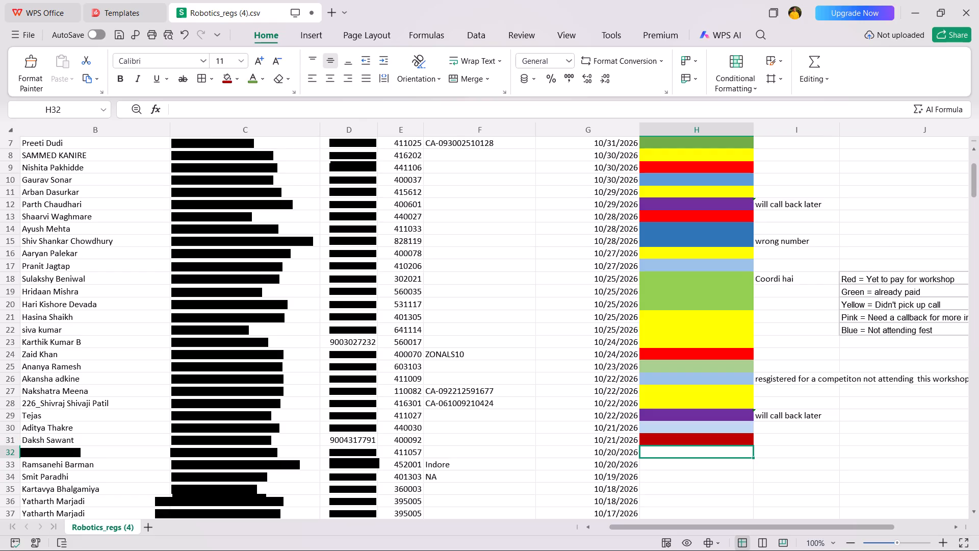
Look up the row 32 registrant's phone number in cell D32.
{"action": "left_click", "coordinate": [366, 458]}
{"action": "left_click", "coordinate": [365, 455]}
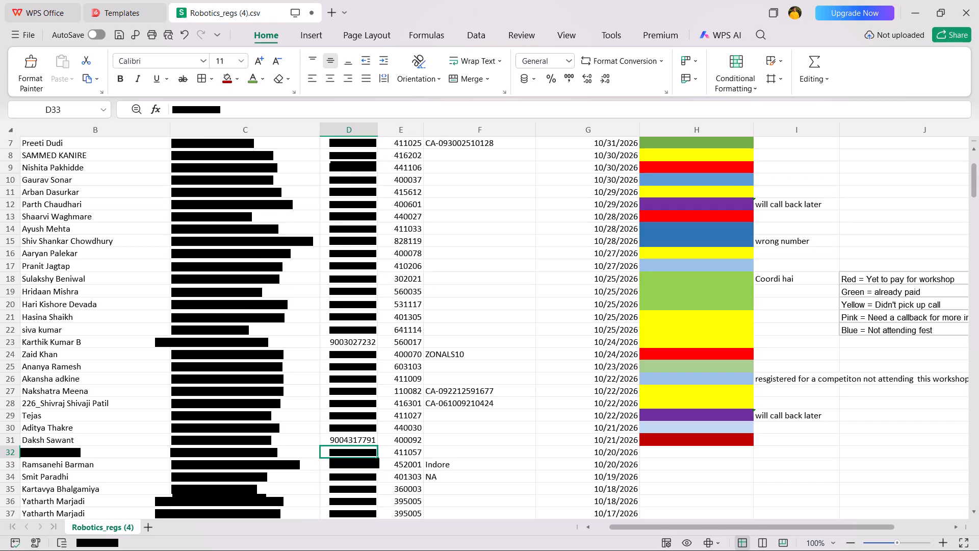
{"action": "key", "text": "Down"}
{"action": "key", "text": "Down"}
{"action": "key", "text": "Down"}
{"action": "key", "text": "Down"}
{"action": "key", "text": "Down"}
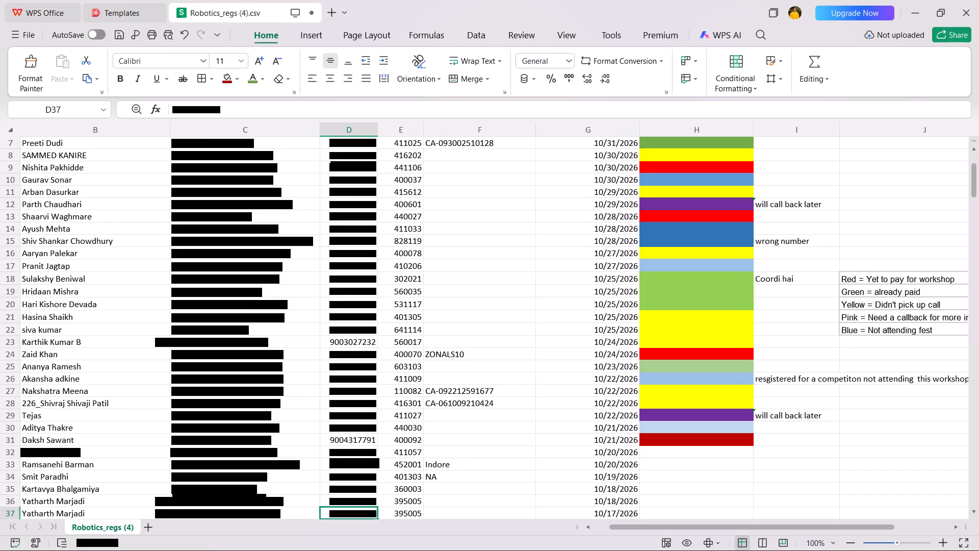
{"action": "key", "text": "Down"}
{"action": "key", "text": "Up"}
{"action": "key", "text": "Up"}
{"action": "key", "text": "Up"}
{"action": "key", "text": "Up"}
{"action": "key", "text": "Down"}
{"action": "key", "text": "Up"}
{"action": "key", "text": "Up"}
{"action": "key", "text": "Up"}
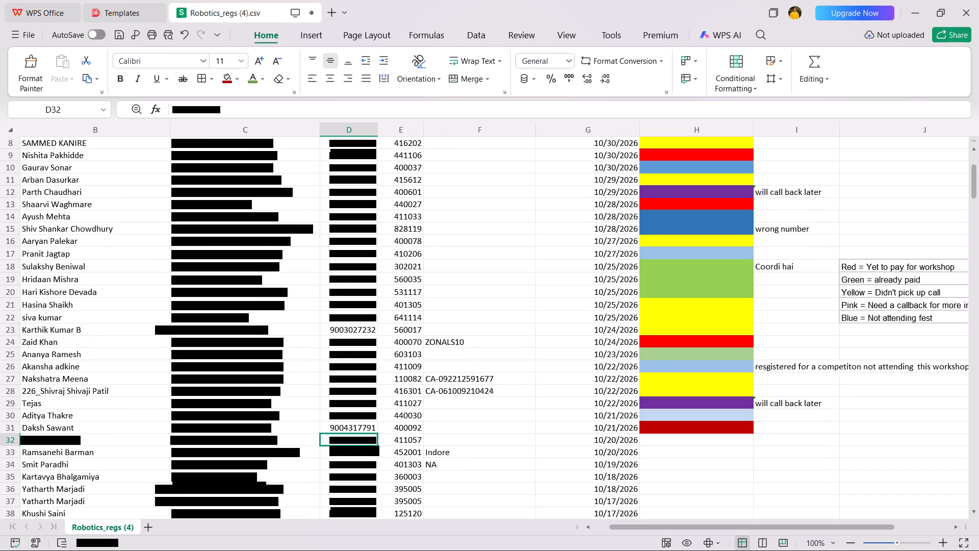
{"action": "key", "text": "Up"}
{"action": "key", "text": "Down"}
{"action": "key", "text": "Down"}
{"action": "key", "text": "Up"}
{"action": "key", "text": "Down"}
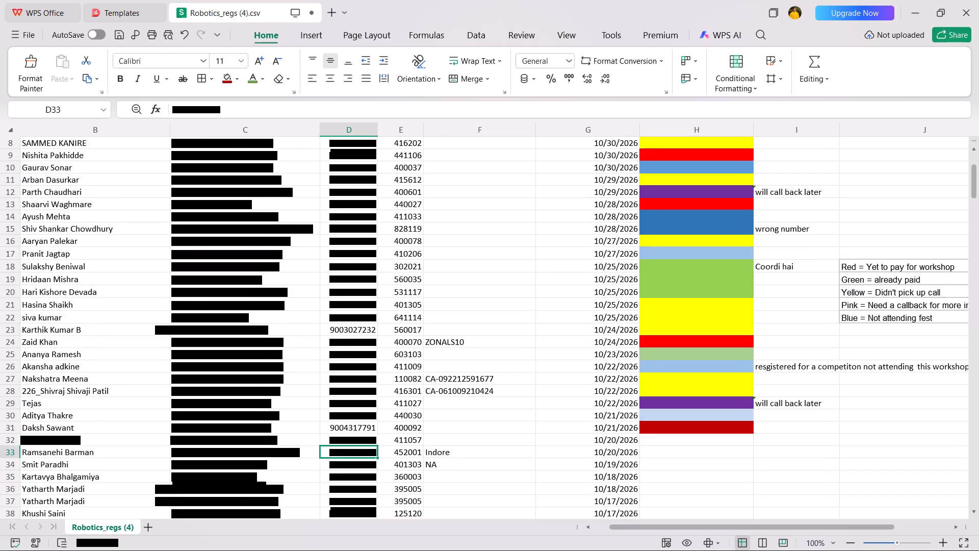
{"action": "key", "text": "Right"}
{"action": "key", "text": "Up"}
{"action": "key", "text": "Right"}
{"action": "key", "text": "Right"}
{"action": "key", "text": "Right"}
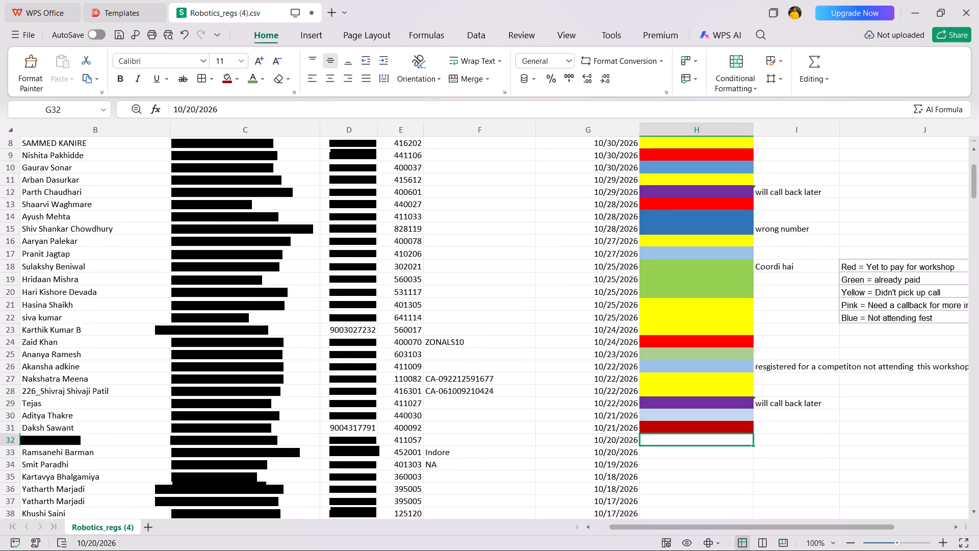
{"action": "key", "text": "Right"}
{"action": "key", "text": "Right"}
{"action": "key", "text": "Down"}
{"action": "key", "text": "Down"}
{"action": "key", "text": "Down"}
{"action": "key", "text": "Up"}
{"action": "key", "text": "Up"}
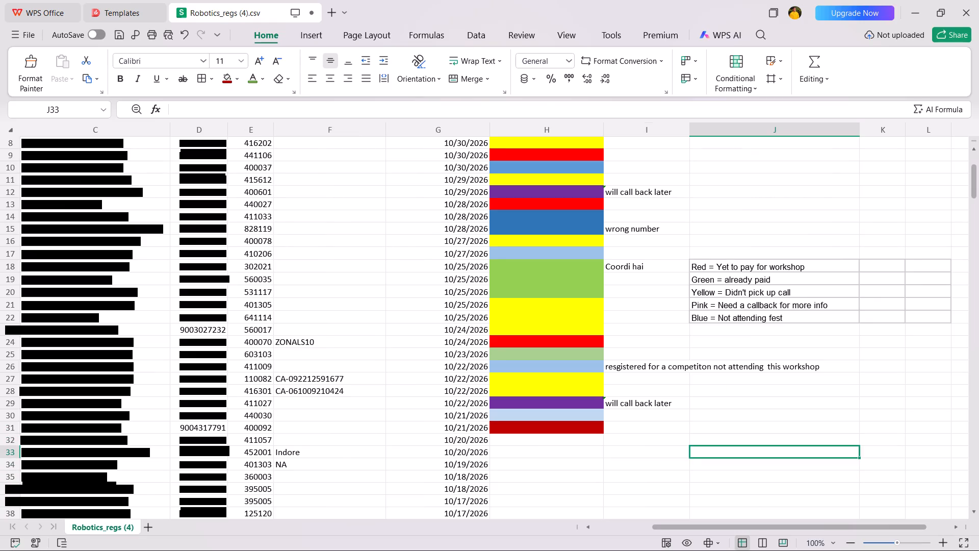
Review the row 32 registrant's entries from the notes column back to the e-mail column.
{"action": "key", "text": "Left"}
{"action": "key", "text": "Up"}
{"action": "key", "text": "Left"}
{"action": "key", "text": "Left"}
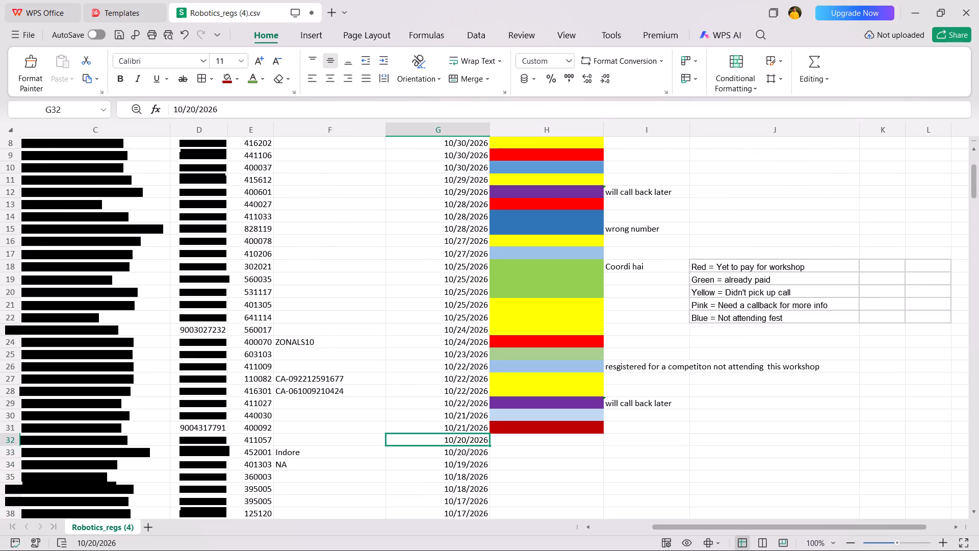
{"action": "key", "text": "Left"}
{"action": "key", "text": "Left"}
{"action": "key", "text": "Left"}
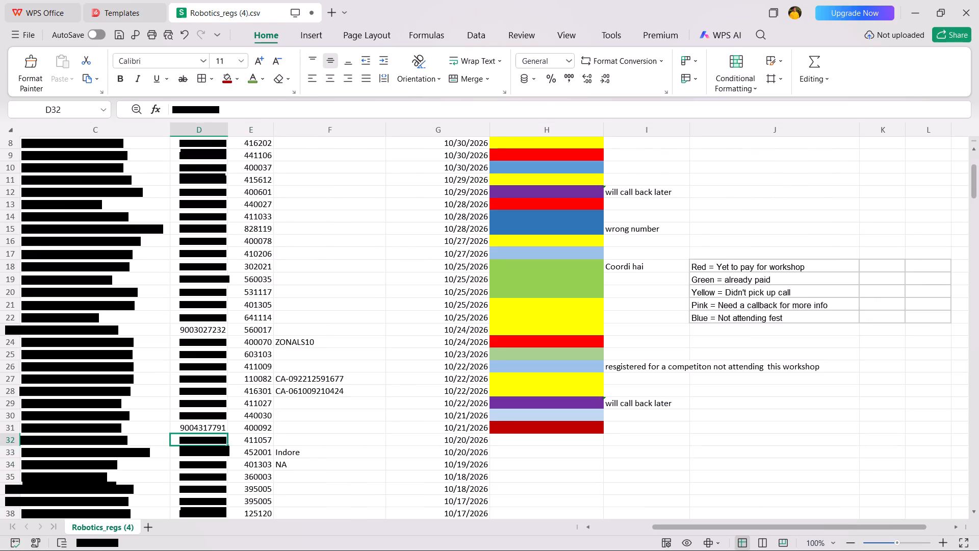
{"action": "key", "text": "Left"}
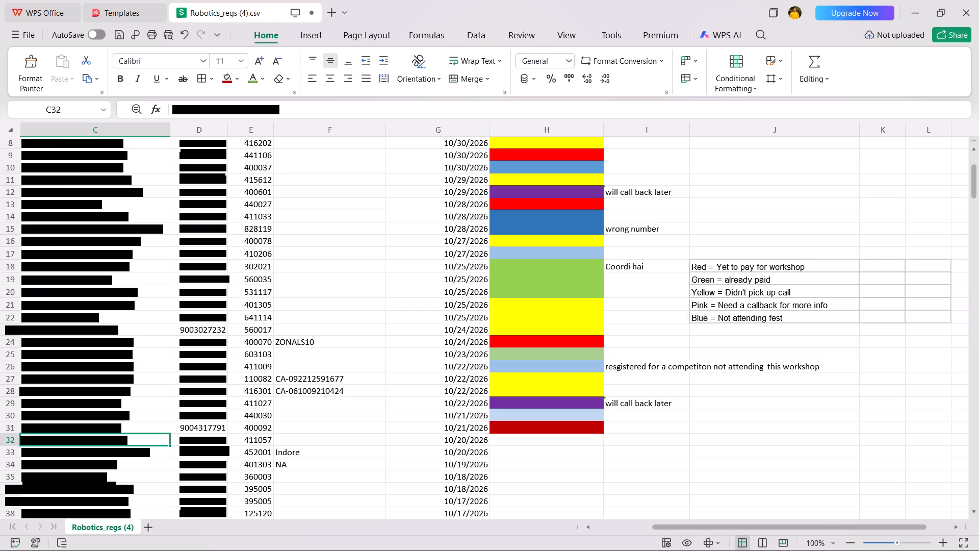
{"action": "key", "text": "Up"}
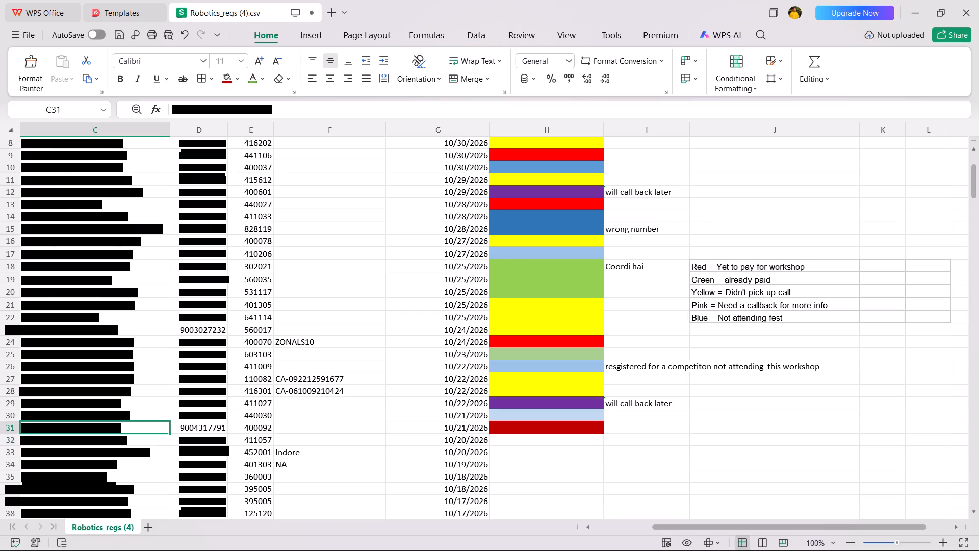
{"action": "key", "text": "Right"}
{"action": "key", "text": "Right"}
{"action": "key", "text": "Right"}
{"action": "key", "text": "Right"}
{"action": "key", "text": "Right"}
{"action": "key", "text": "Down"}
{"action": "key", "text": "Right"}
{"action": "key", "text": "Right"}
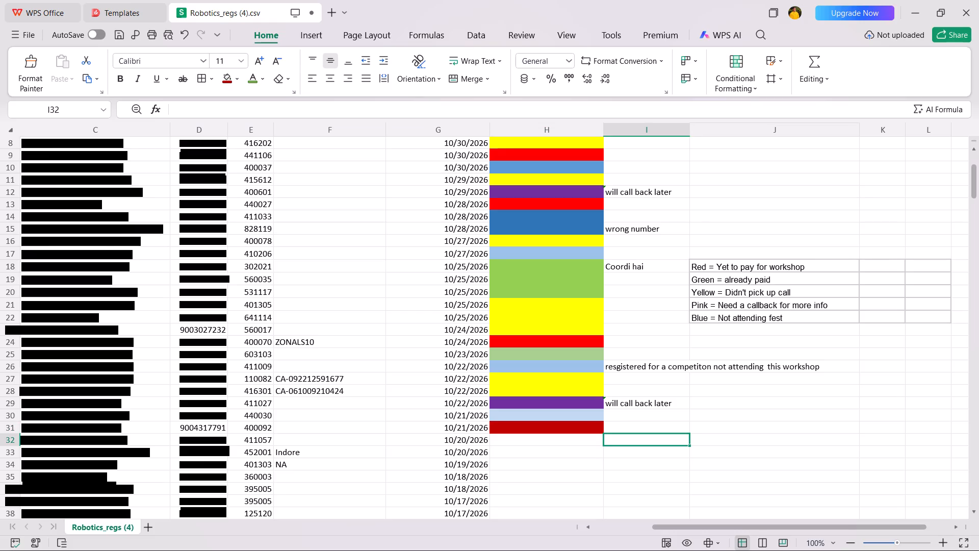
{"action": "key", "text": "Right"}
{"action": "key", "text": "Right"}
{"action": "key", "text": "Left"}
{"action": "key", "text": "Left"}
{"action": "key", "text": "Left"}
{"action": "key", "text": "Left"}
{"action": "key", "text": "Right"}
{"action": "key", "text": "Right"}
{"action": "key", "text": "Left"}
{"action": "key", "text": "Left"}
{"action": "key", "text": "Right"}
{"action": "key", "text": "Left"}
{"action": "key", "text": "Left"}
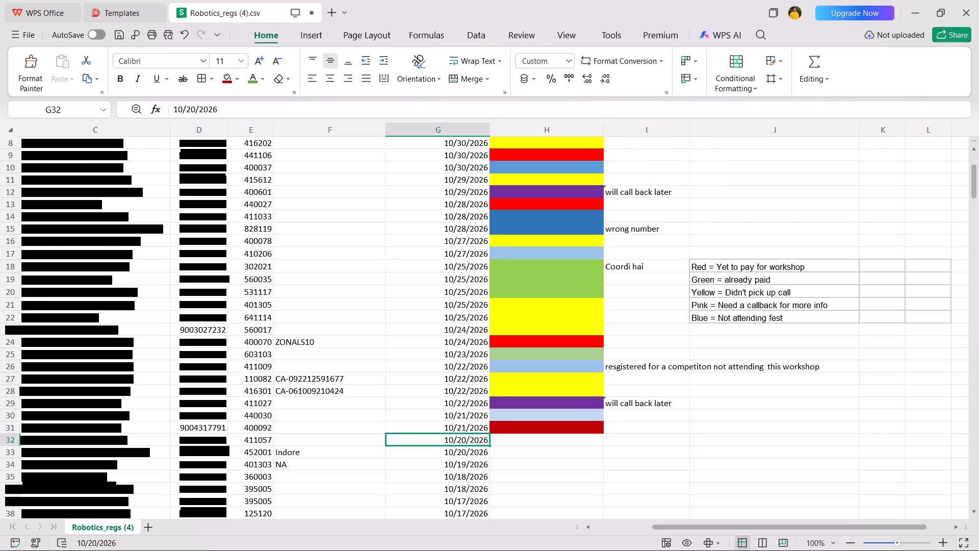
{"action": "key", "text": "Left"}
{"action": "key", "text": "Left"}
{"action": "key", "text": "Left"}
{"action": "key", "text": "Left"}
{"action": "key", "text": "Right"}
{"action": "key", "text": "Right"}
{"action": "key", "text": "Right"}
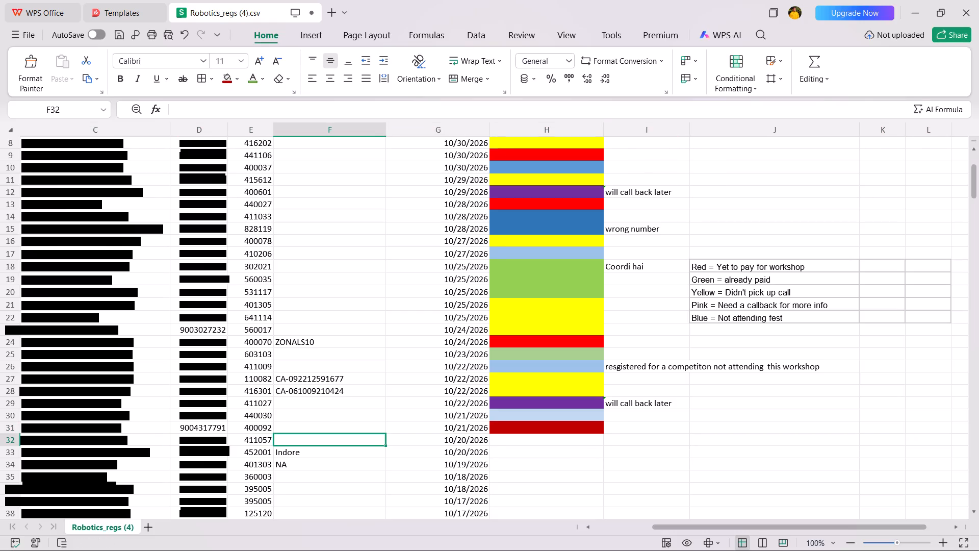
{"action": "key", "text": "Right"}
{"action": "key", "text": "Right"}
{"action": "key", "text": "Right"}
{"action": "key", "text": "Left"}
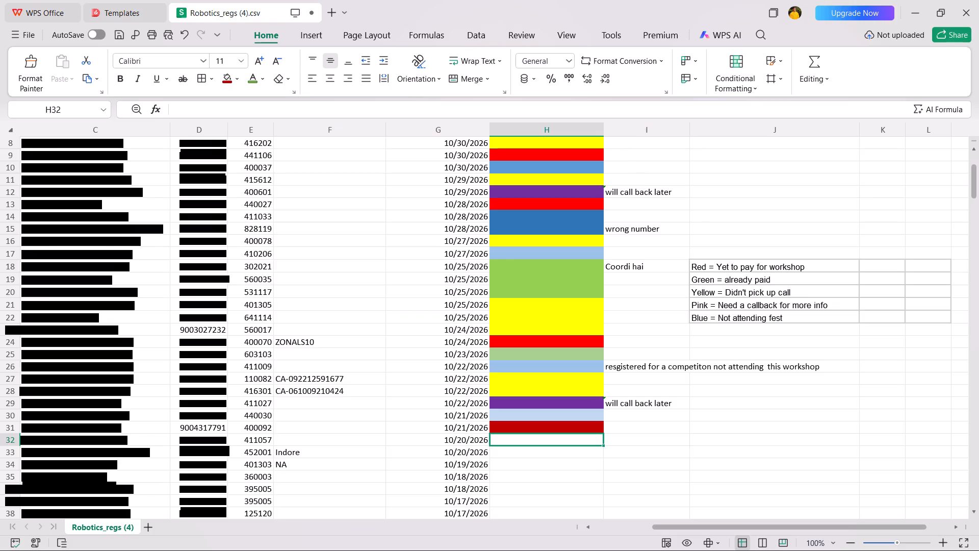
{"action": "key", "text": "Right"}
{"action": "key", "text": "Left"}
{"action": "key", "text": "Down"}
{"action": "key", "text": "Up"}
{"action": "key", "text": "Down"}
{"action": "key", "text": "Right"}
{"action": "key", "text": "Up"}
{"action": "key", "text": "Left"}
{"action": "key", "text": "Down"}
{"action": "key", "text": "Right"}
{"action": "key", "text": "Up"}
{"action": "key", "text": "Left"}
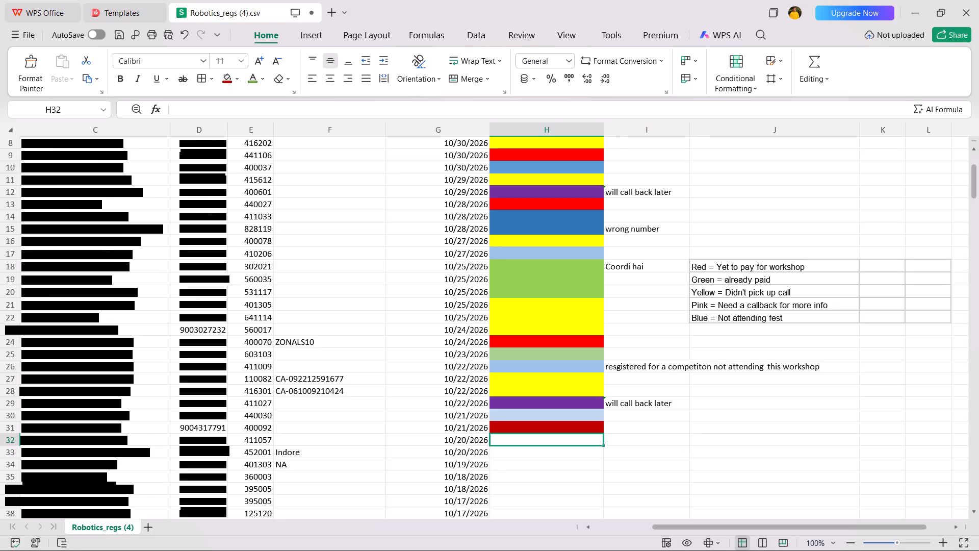
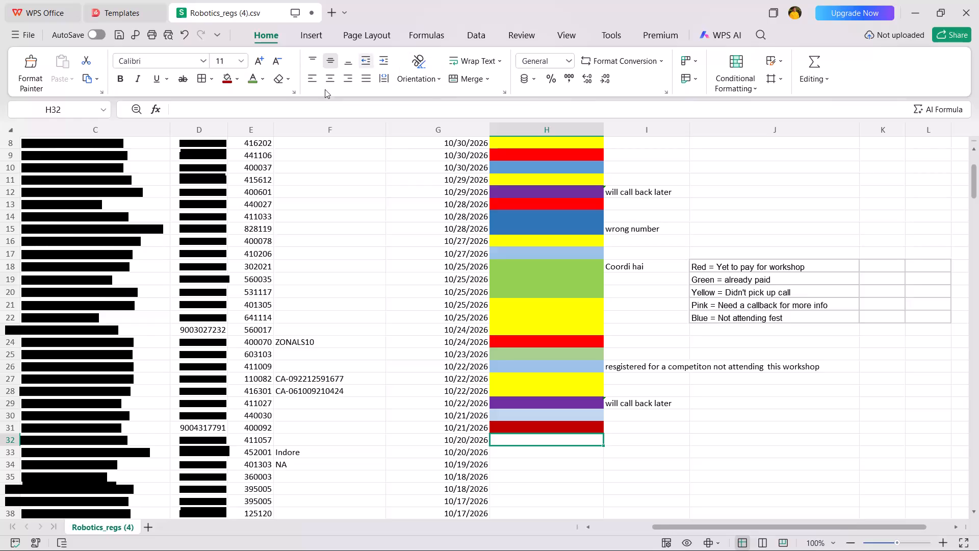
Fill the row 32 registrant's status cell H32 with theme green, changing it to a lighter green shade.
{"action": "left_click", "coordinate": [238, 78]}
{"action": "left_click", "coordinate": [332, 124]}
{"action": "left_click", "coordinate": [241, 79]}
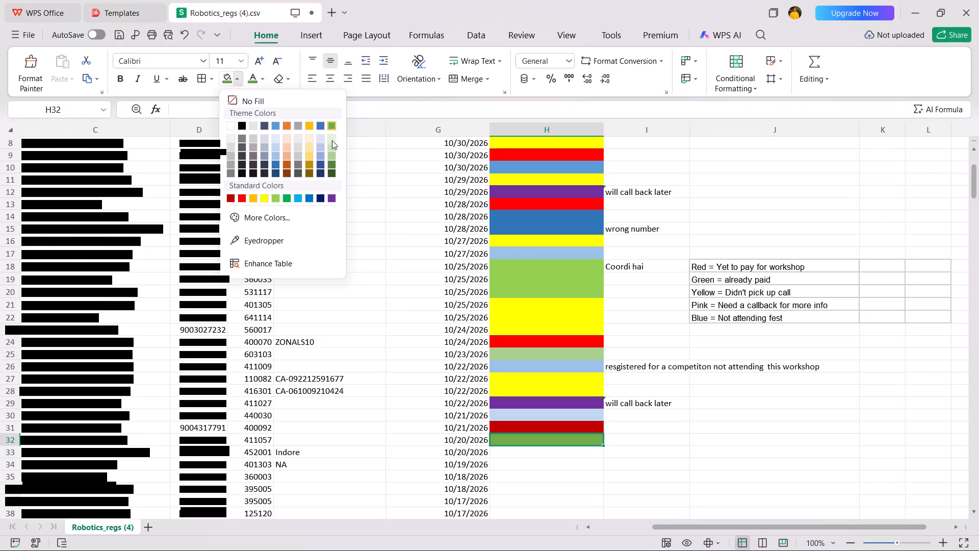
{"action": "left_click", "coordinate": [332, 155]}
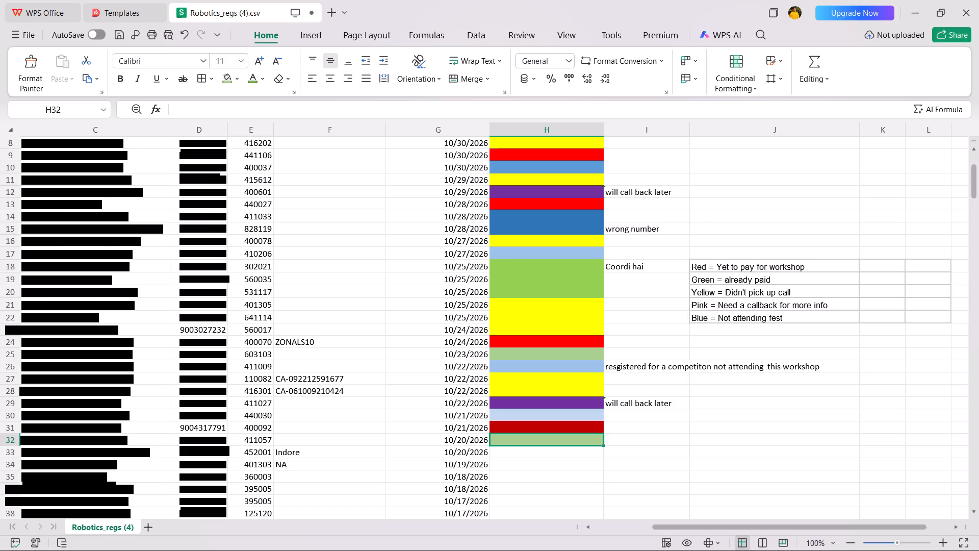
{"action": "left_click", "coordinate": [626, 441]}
Copy the already-paid green status cell H20 onto the row 32 registrant's status cell H32.
{"action": "left_click", "coordinate": [508, 286]}
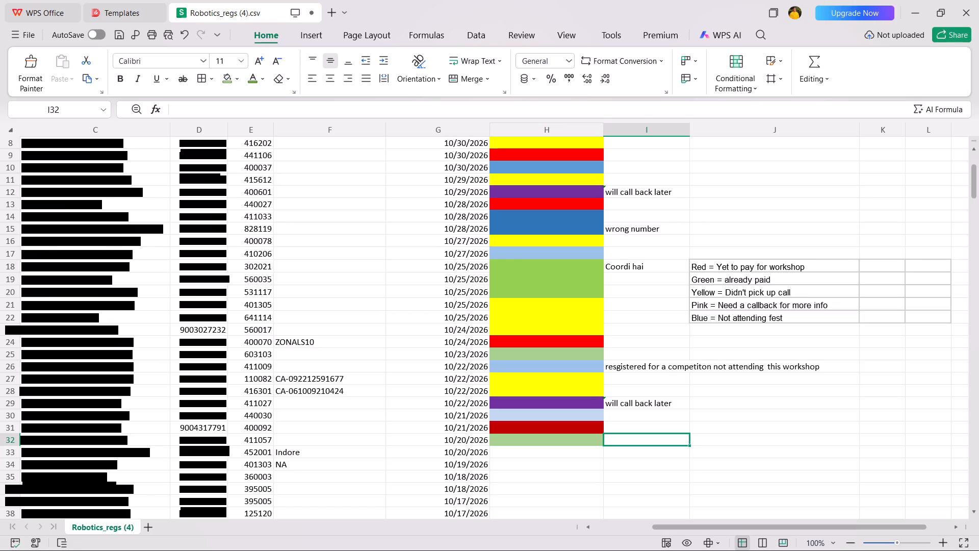
{"action": "key", "text": "ctrl+c"}
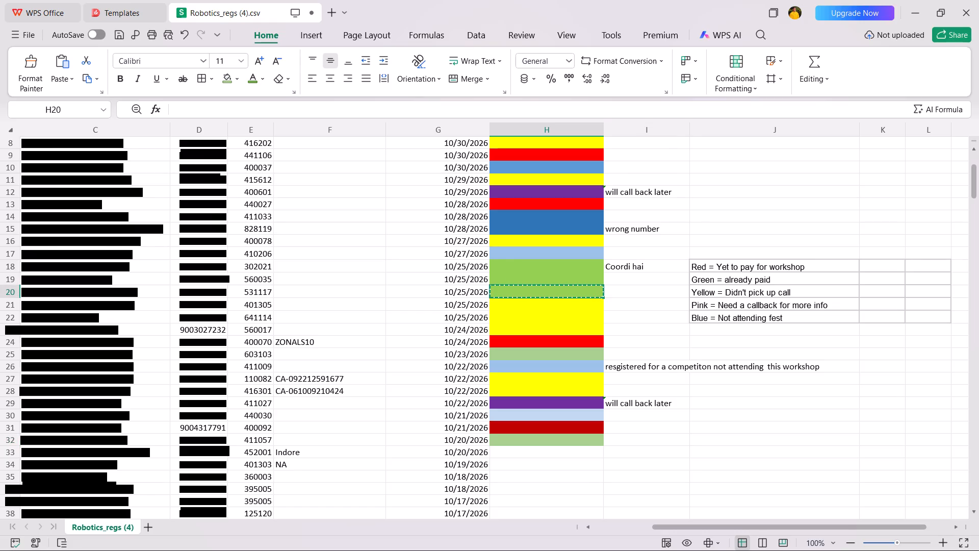
{"action": "left_click", "coordinate": [580, 442]}
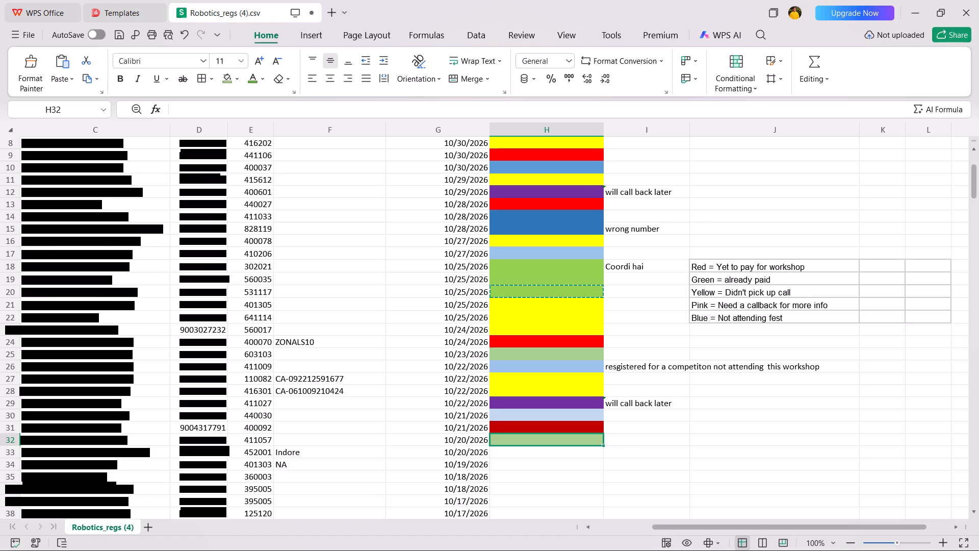
{"action": "left_click", "coordinate": [574, 446]}
{"action": "key", "text": "ctrl+v"}
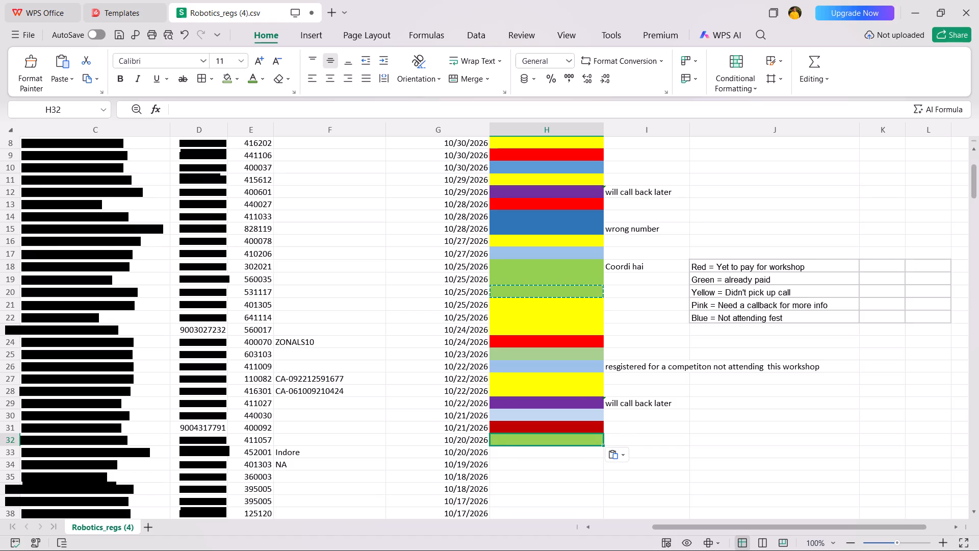
Look up the row 33 registrant's name and phone number in columns B and D.
{"action": "left_click", "coordinate": [564, 454]}
{"action": "key", "text": "Left"}
{"action": "key", "text": "Left"}
{"action": "key", "text": "Left"}
{"action": "key", "text": "Left"}
{"action": "key", "text": "Left"}
{"action": "key", "text": "Left"}
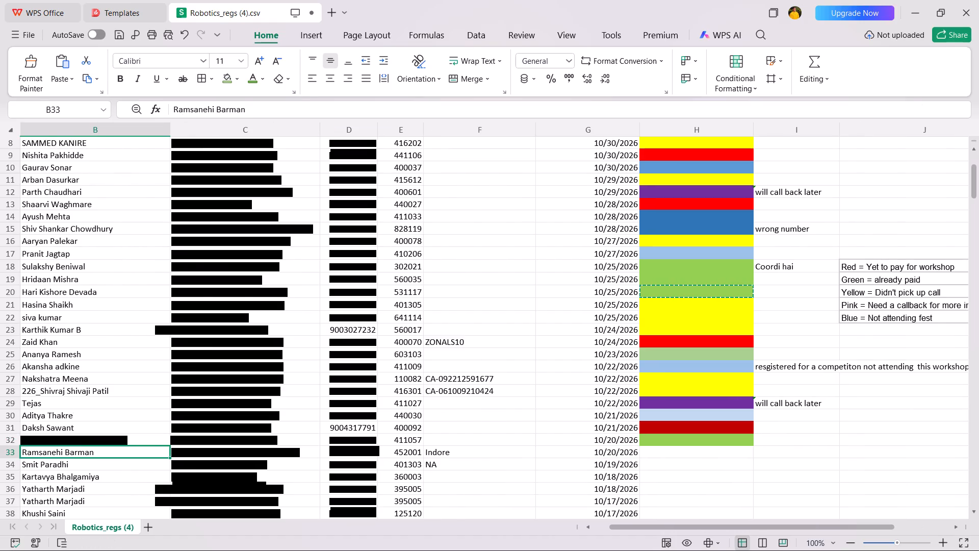
{"action": "key", "text": "Right"}
{"action": "key", "text": "Right"}
{"action": "key", "text": "Right"}
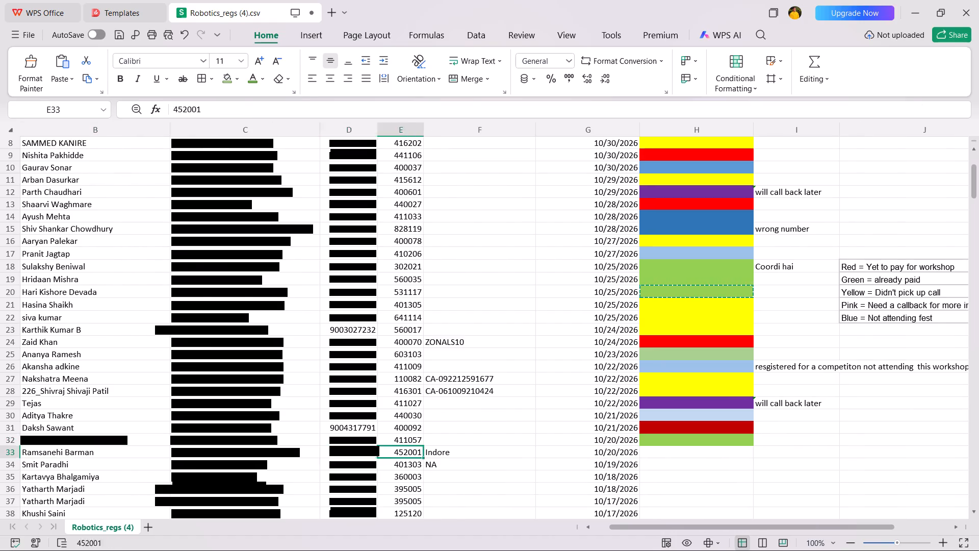
{"action": "key", "text": "Left"}
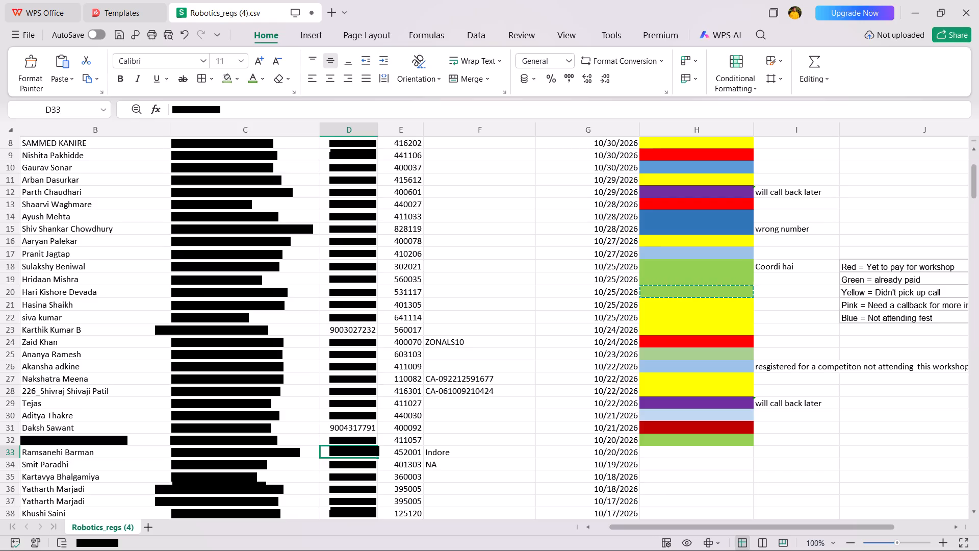
Review the row 33 registrant's entries from the e-mail column across to status cell H33.
{"action": "key", "text": "Right"}
{"action": "key", "text": "Right"}
{"action": "key", "text": "Right"}
{"action": "key", "text": "Right"}
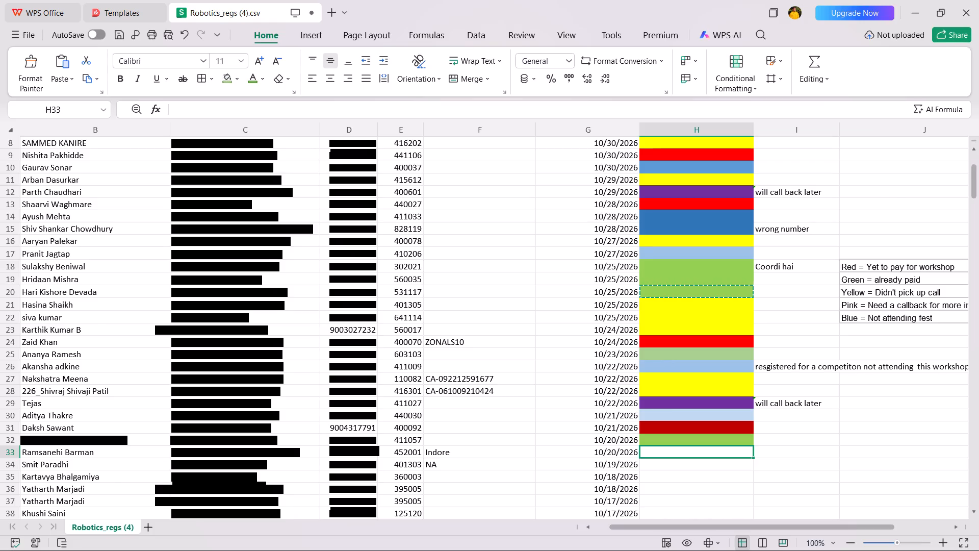
{"action": "scroll", "coordinate": [245, 467], "scroll_direction": "down", "scroll_amount": 5}
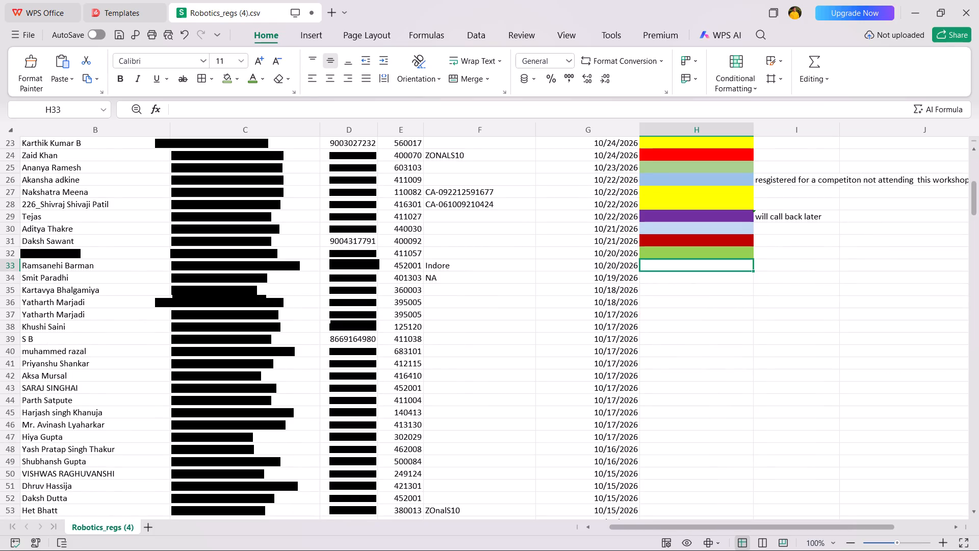
{"action": "left_click", "coordinate": [252, 263]}
{"action": "left_click", "coordinate": [355, 258]}
{"action": "left_click", "coordinate": [360, 272]}
{"action": "left_click", "coordinate": [450, 274]}
{"action": "left_click", "coordinate": [420, 268]}
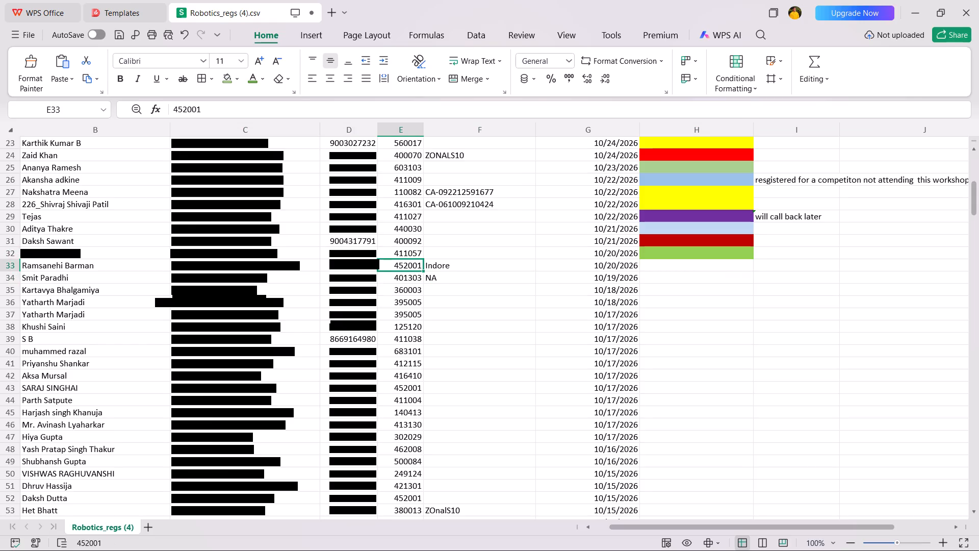
{"action": "left_click", "coordinate": [645, 272]}
{"action": "left_click", "coordinate": [631, 263]}
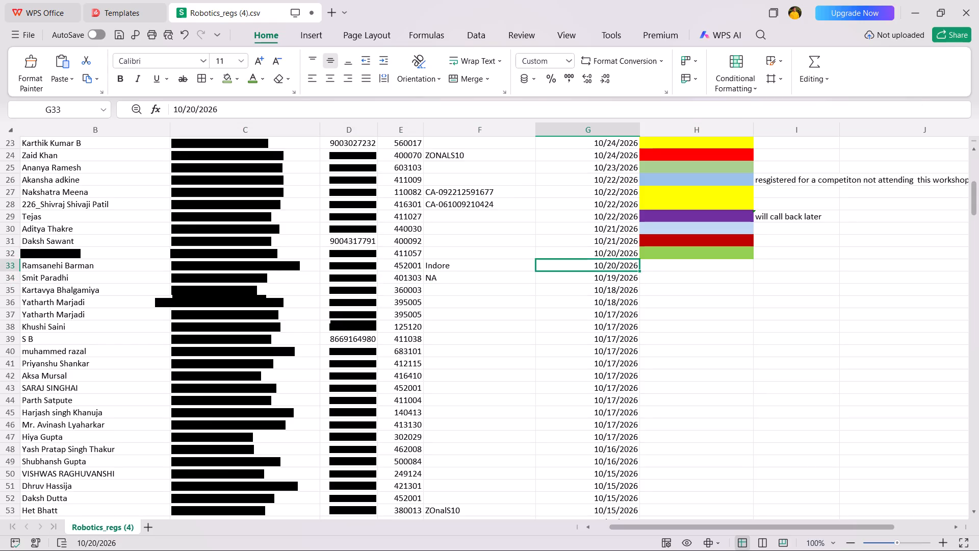
{"action": "left_click", "coordinate": [680, 256]}
{"action": "left_click", "coordinate": [660, 266]}
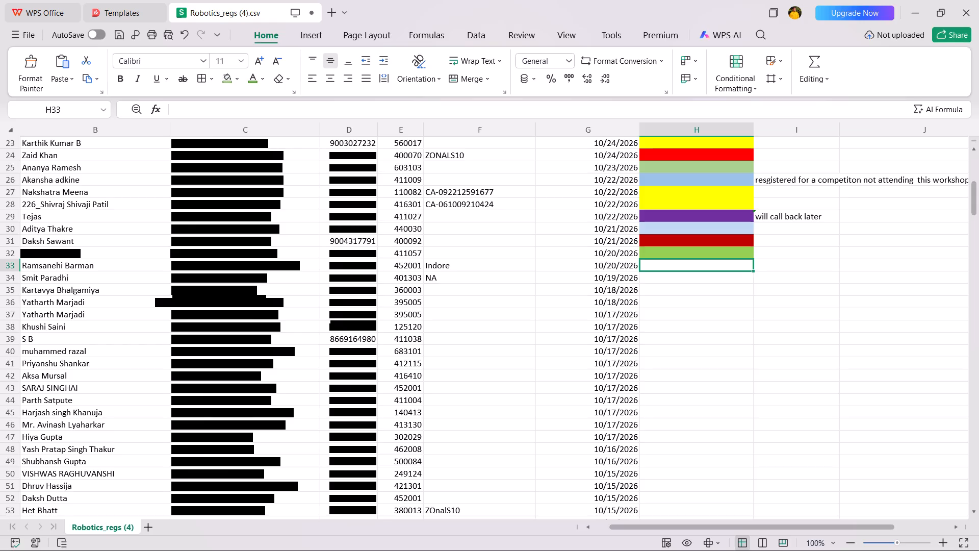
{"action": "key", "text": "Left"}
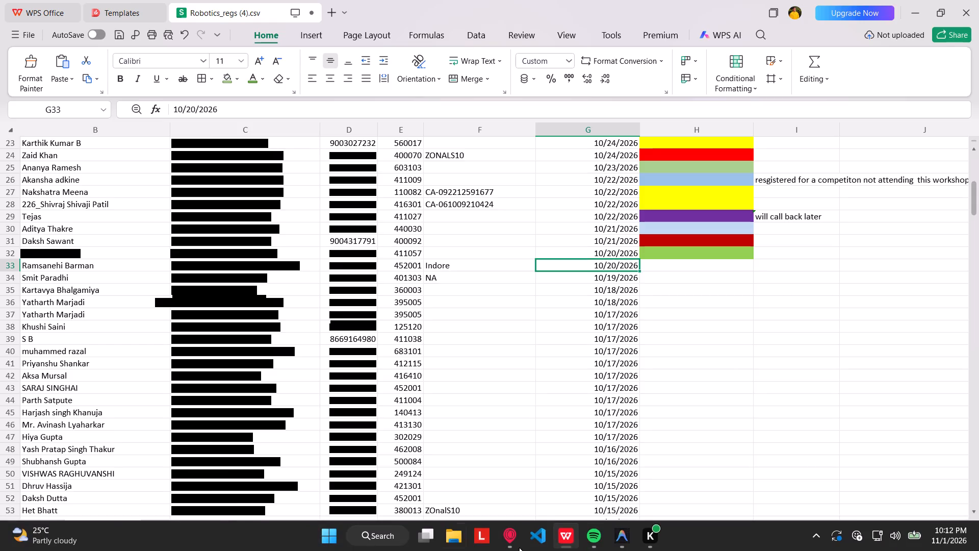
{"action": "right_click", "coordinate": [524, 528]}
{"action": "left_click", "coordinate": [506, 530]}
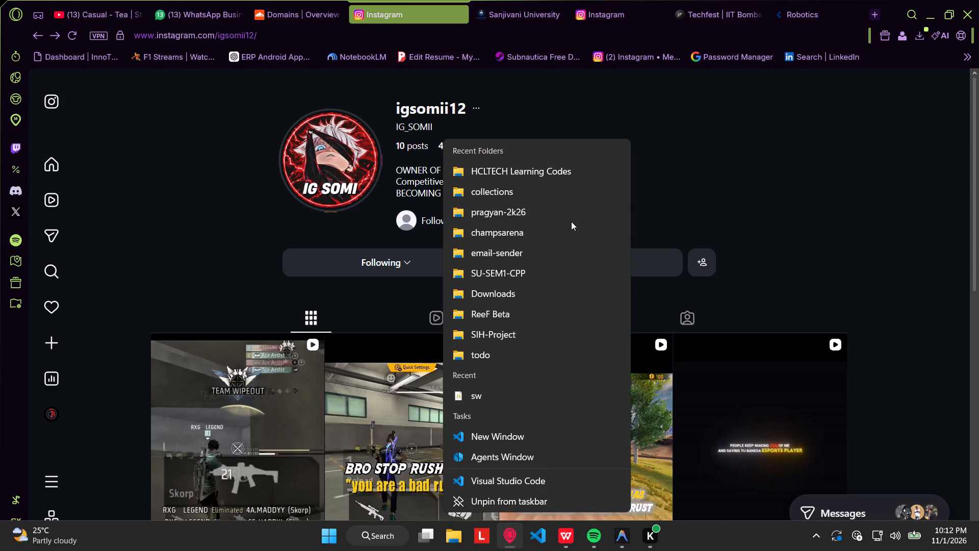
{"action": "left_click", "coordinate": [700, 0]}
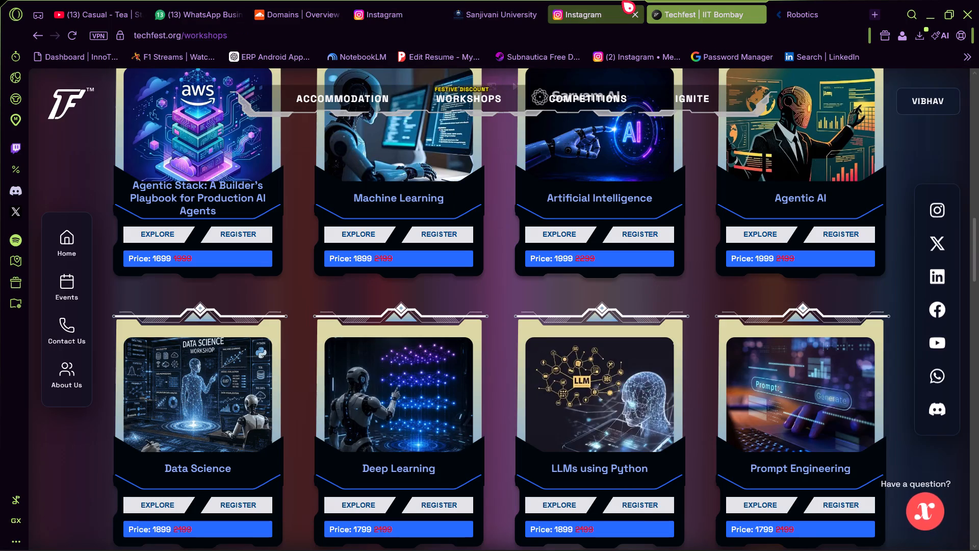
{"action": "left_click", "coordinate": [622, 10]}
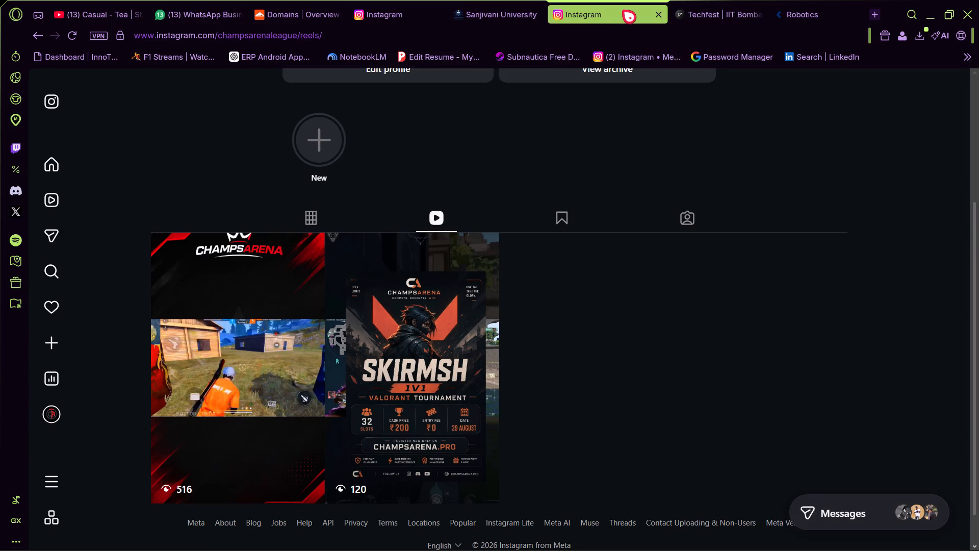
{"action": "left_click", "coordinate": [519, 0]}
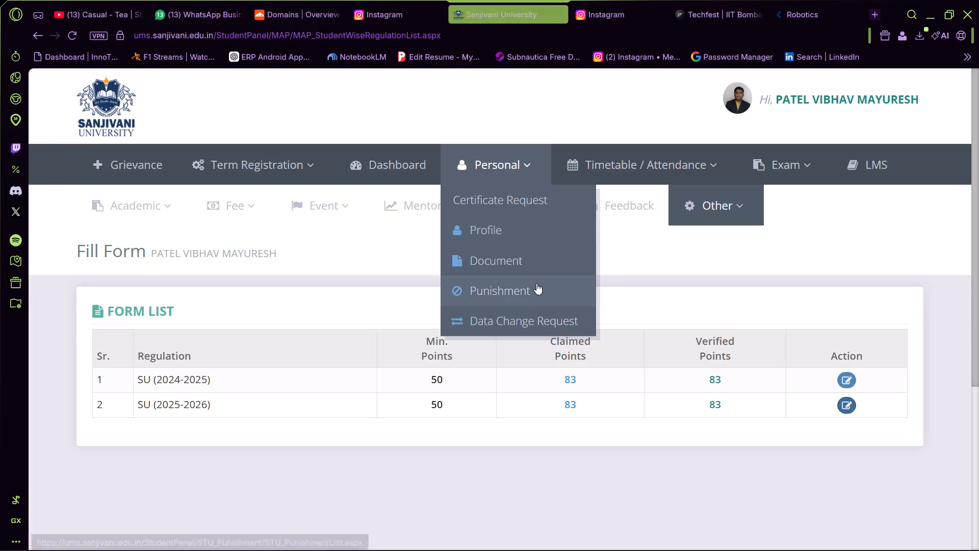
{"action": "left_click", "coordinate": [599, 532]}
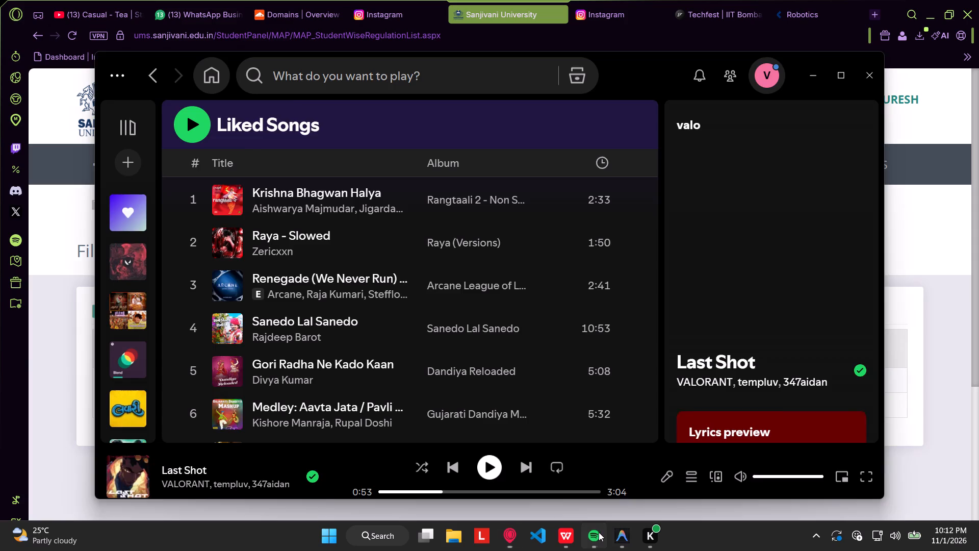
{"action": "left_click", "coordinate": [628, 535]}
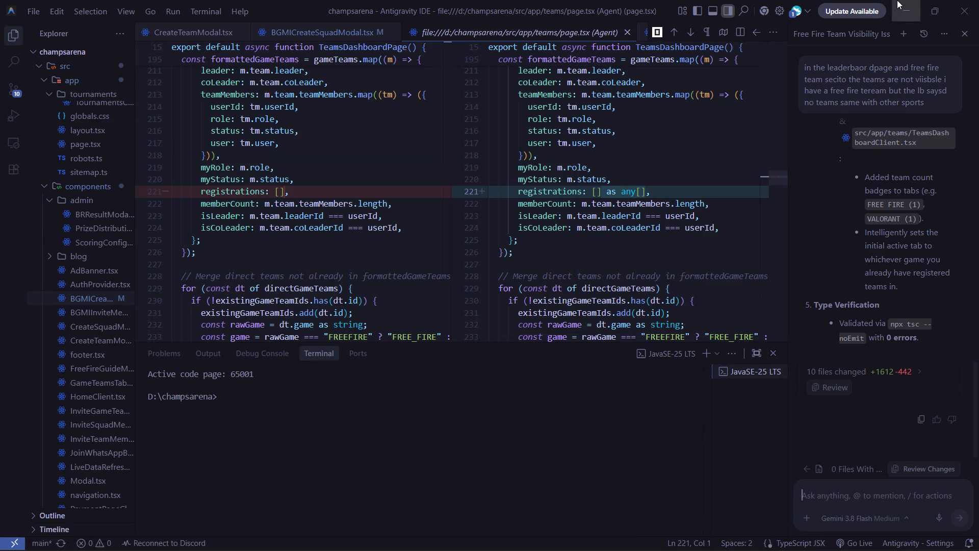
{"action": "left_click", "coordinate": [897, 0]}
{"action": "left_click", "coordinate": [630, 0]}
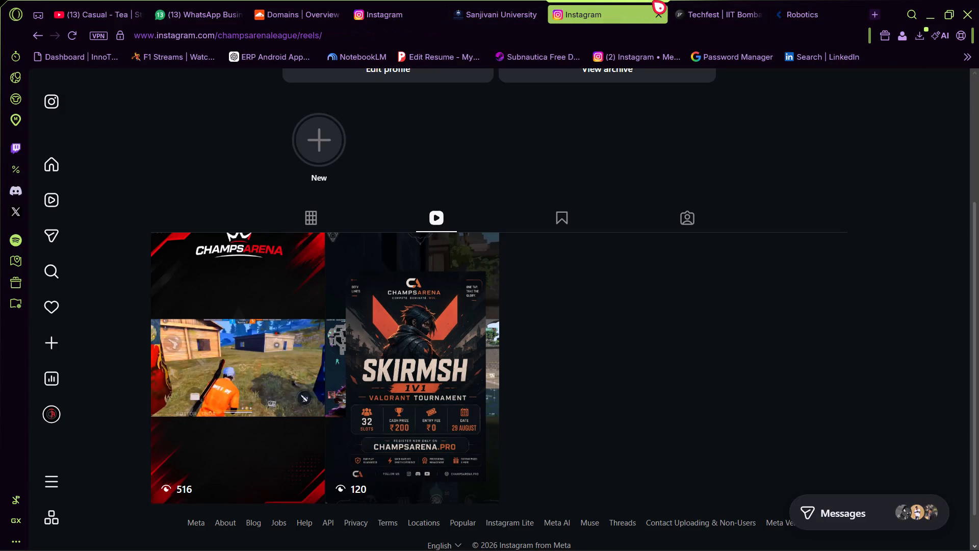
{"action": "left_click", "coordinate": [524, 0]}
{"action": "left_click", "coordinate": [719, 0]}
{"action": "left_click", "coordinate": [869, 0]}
Review the Robotics workshop's KonfHub page in the browser, covering the Early Bird ticket price, discount code, venue and event dates.
{"action": "left_click", "coordinate": [815, 0]}
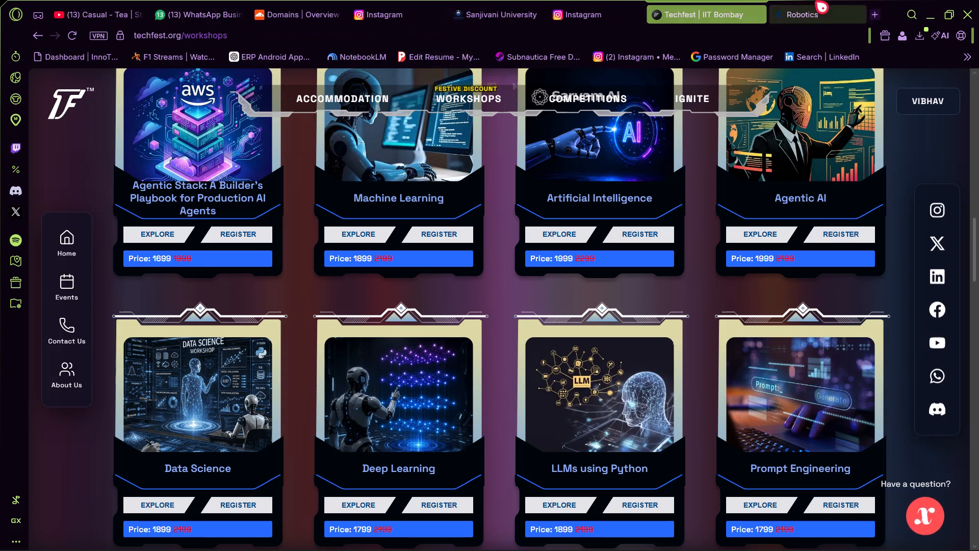
{"action": "scroll", "coordinate": [355, 178], "scroll_direction": "down", "scroll_amount": 6}
{"action": "scroll", "coordinate": [290, 441], "scroll_direction": "down", "scroll_amount": 6}
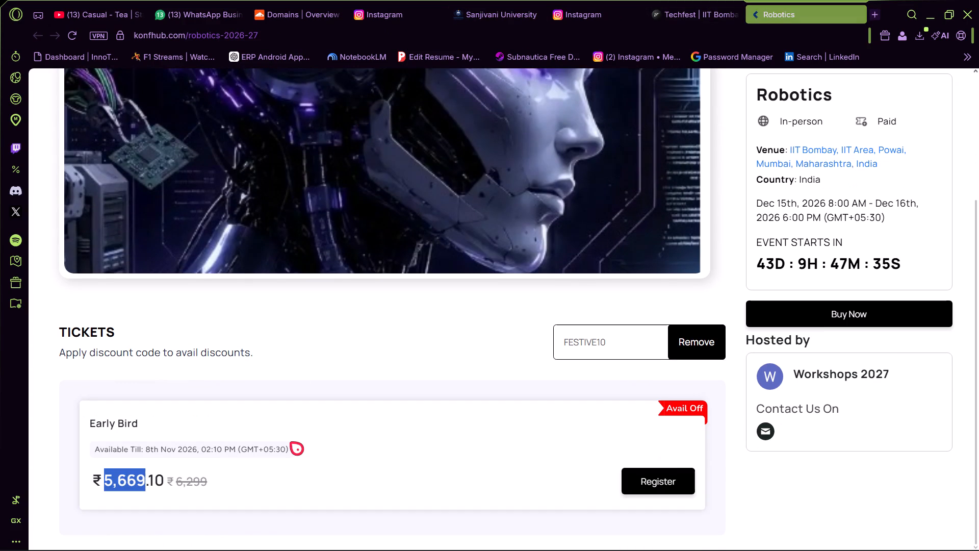
{"action": "left_click", "coordinate": [536, 0]}
{"action": "left_click", "coordinate": [544, 0]}
{"action": "left_click", "coordinate": [596, 2]}
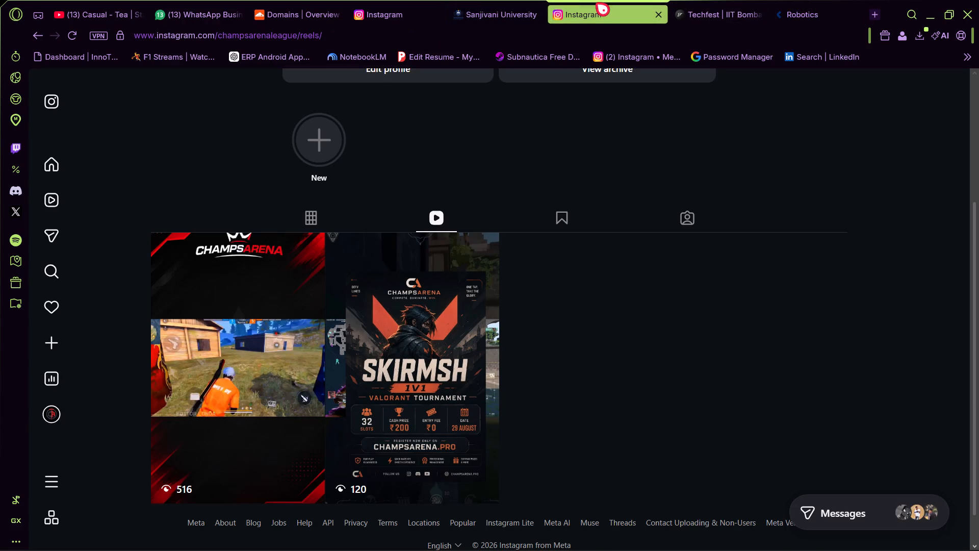
{"action": "left_click", "coordinate": [720, 1]}
{"action": "left_click", "coordinate": [766, 0]}
{"action": "left_click", "coordinate": [789, 0]}
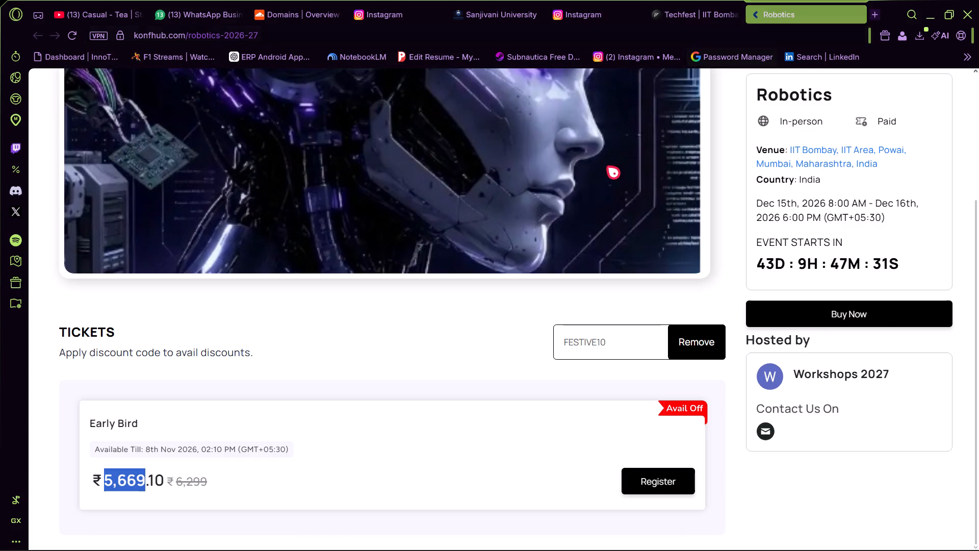
{"action": "scroll", "coordinate": [598, 170], "scroll_direction": "up", "scroll_amount": 7}
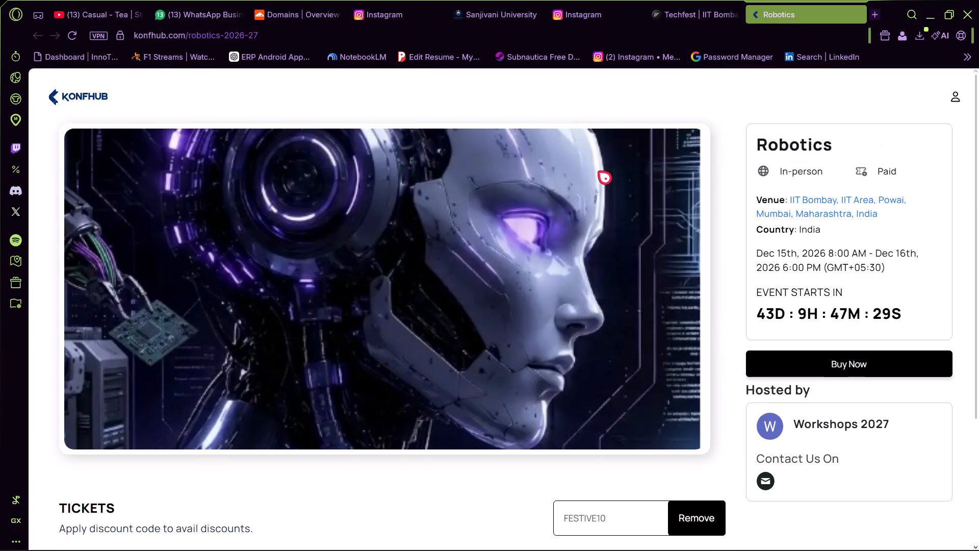
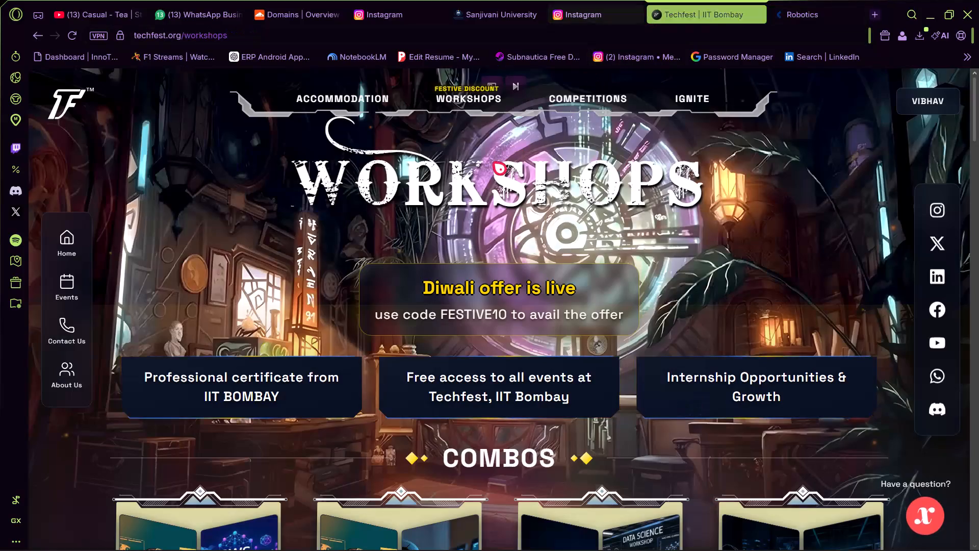
Open the Robotics workshop's details from the Engineering & Robotics section of the Techfest workshops page.
{"action": "scroll", "coordinate": [615, 328], "scroll_direction": "down", "scroll_amount": 13}
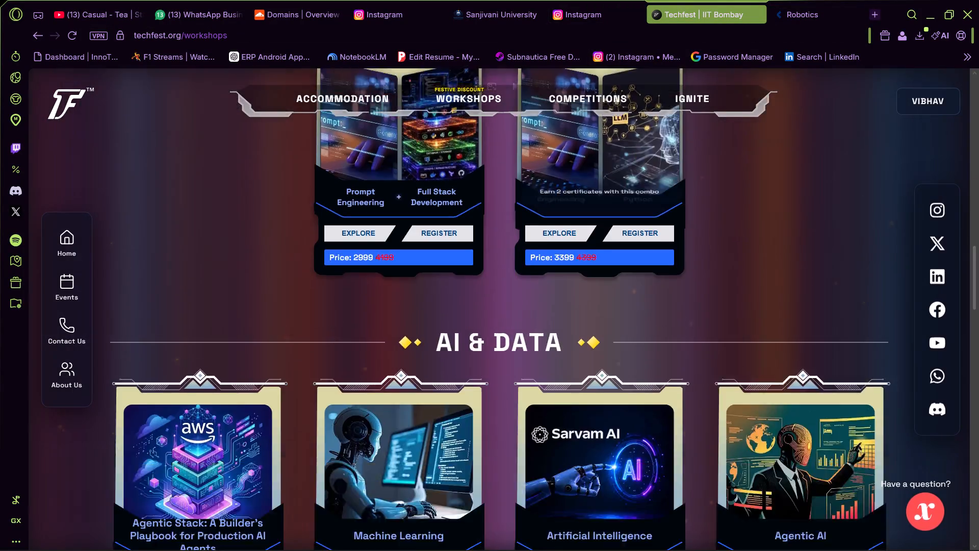
{"action": "scroll", "coordinate": [653, 362], "scroll_direction": "down", "scroll_amount": 18}
{"action": "scroll", "coordinate": [456, 403], "scroll_direction": "down", "scroll_amount": 6}
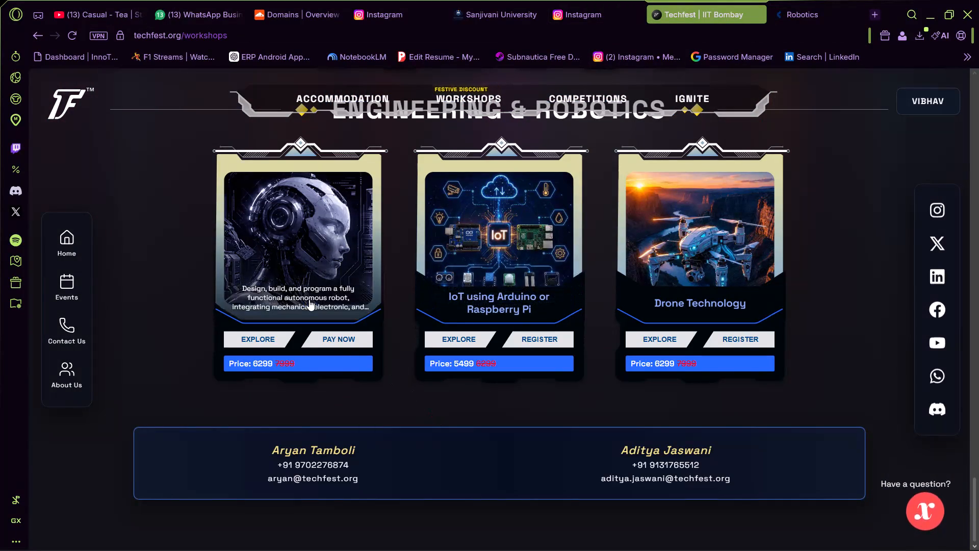
{"action": "left_click", "coordinate": [309, 299]}
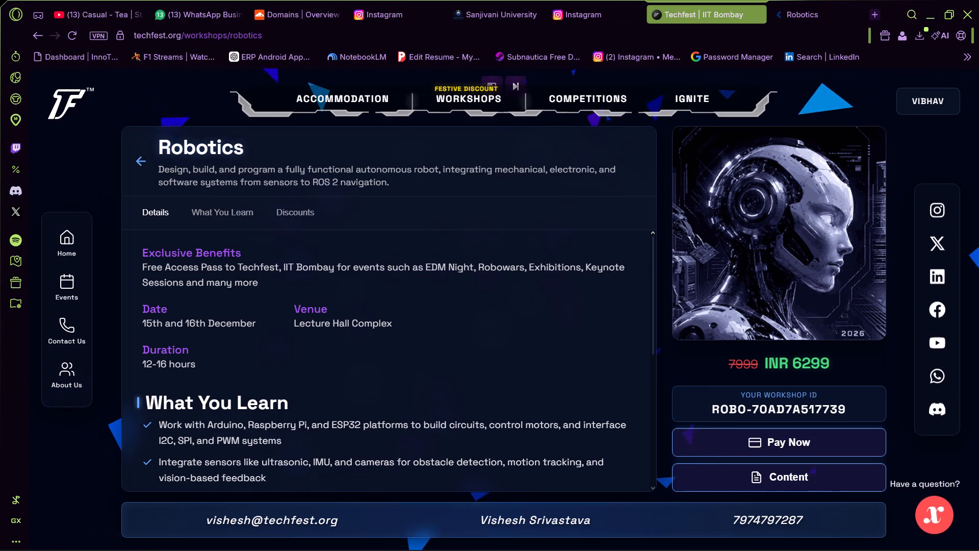
Check the Robotics workshop's current fee, highlighting the price, and read on through its learning content to the discounts.
{"action": "left_click_drag", "start_coordinate": [763, 361], "coordinate": [838, 365]}
{"action": "left_click", "coordinate": [833, 363]}
{"action": "left_click_drag", "start_coordinate": [830, 363], "coordinate": [771, 368]}
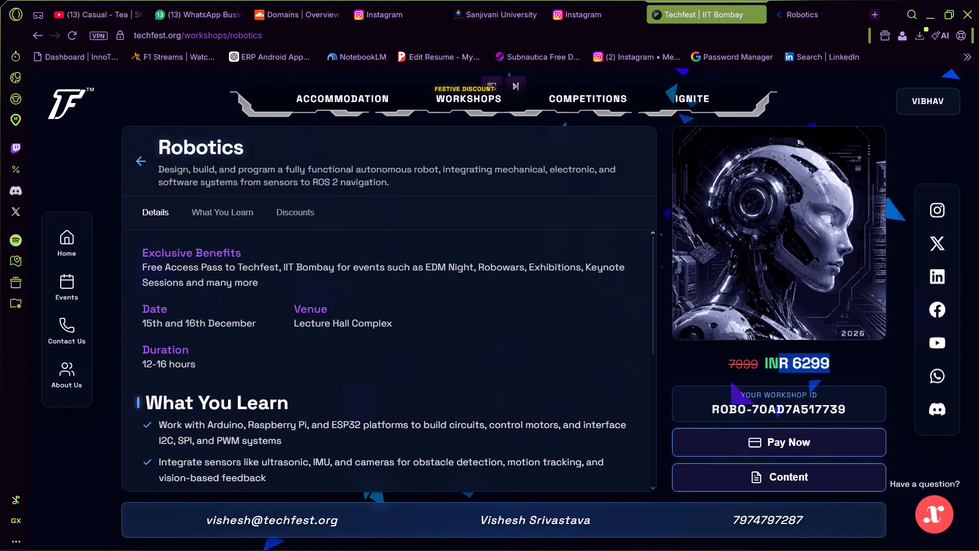
{"action": "left_click_drag", "start_coordinate": [771, 368], "coordinate": [763, 368]}
{"action": "left_click", "coordinate": [678, 365]}
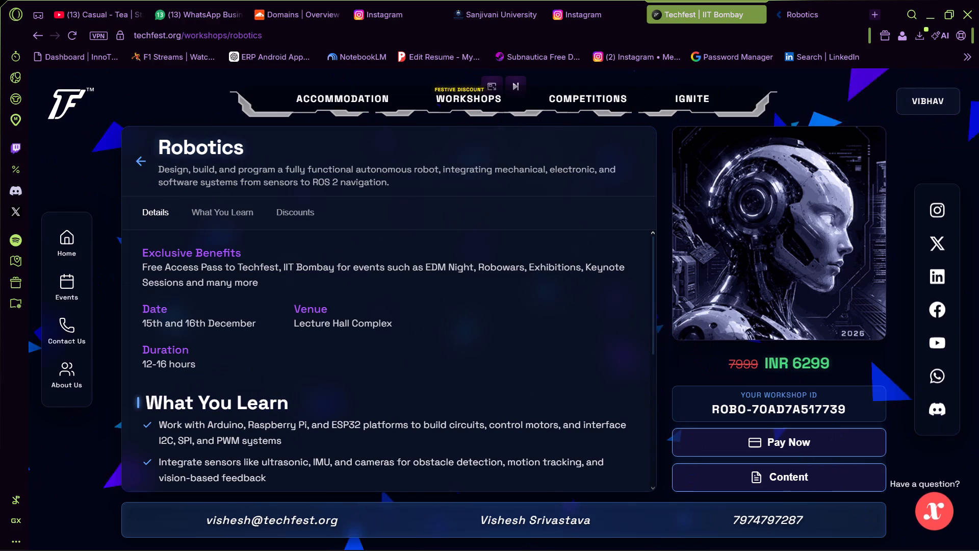
{"action": "left_click_drag", "start_coordinate": [770, 365], "coordinate": [829, 365]}
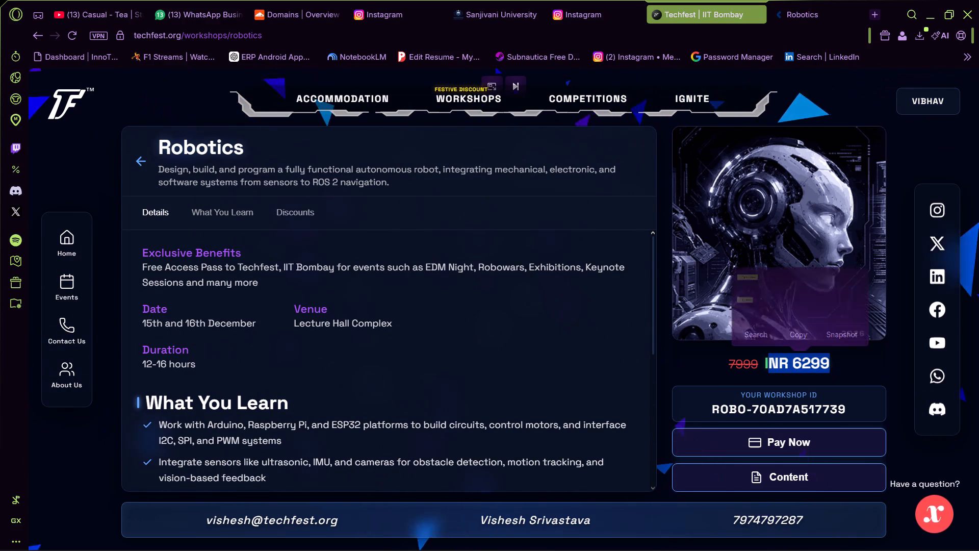
{"action": "left_click", "coordinate": [766, 365]}
{"action": "left_click_drag", "start_coordinate": [762, 364], "coordinate": [835, 365]}
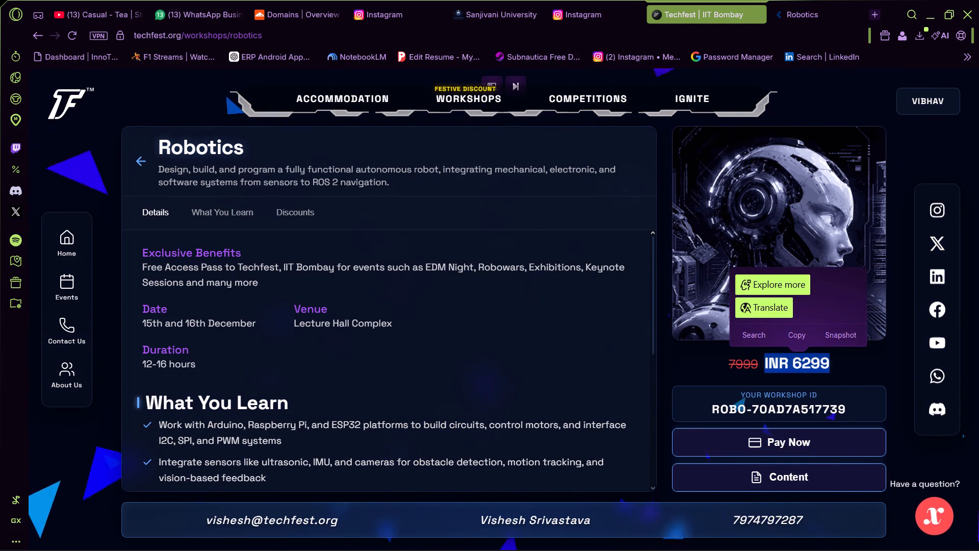
{"action": "scroll", "coordinate": [634, 362], "scroll_direction": "down", "scroll_amount": 2}
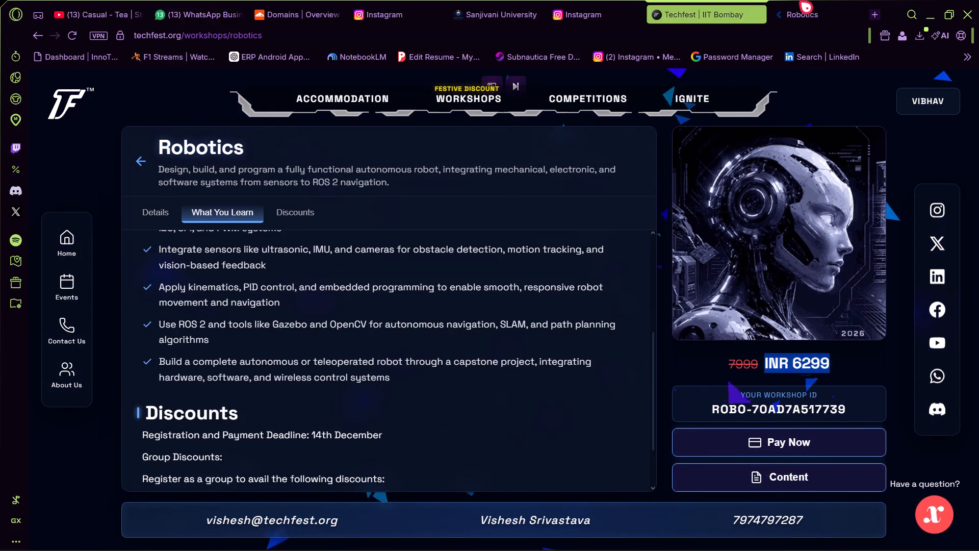
Switch to the KonfHub Robotics page and check the Early Bird ticket price with the FESTIVE10 discount code.
{"action": "left_click", "coordinate": [800, 0]}
{"action": "scroll", "coordinate": [367, 352], "scroll_direction": "down", "scroll_amount": 3}
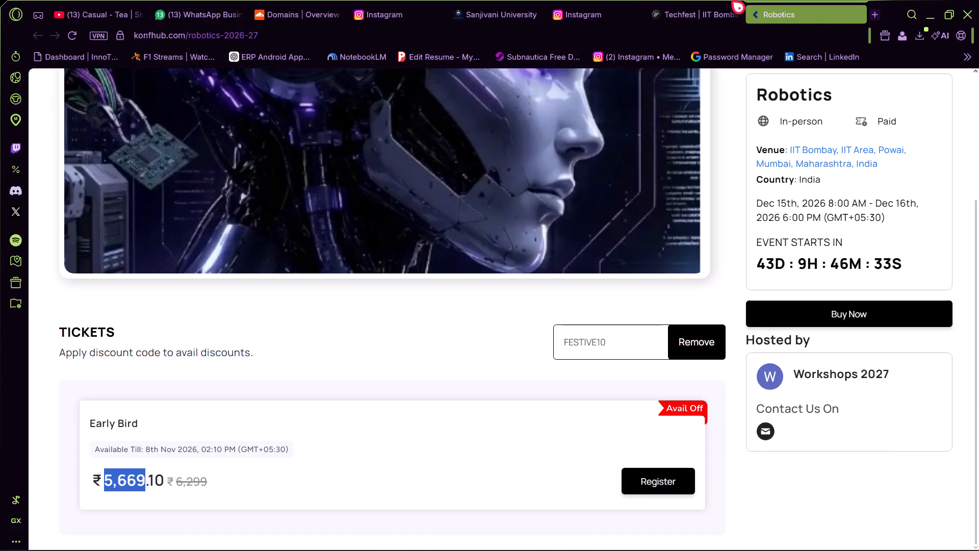
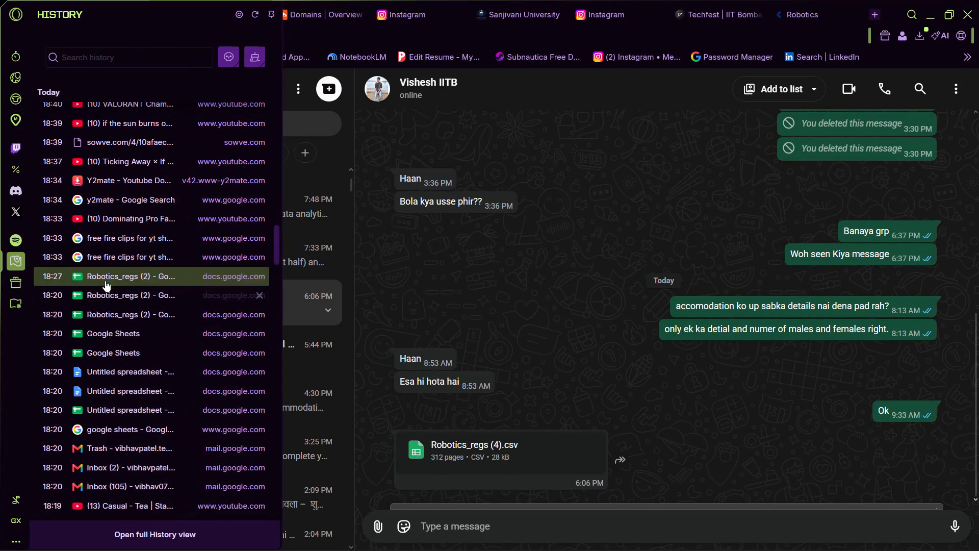
Open the Robotics_regs (2) Google Sheet from the 18:27 entry in the browsing history.
{"action": "left_click", "coordinate": [105, 273]}
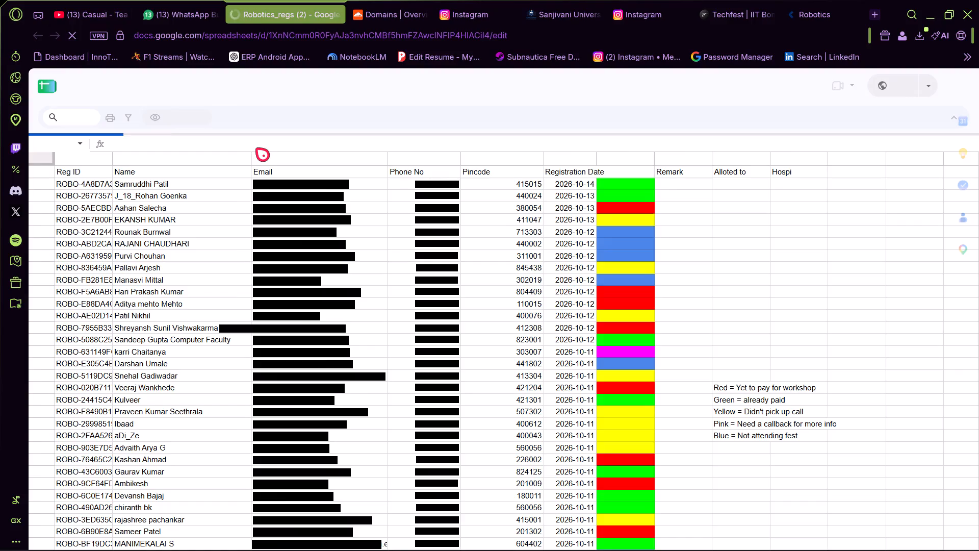
{"action": "scroll", "coordinate": [407, 287], "scroll_direction": "up", "scroll_amount": 5}
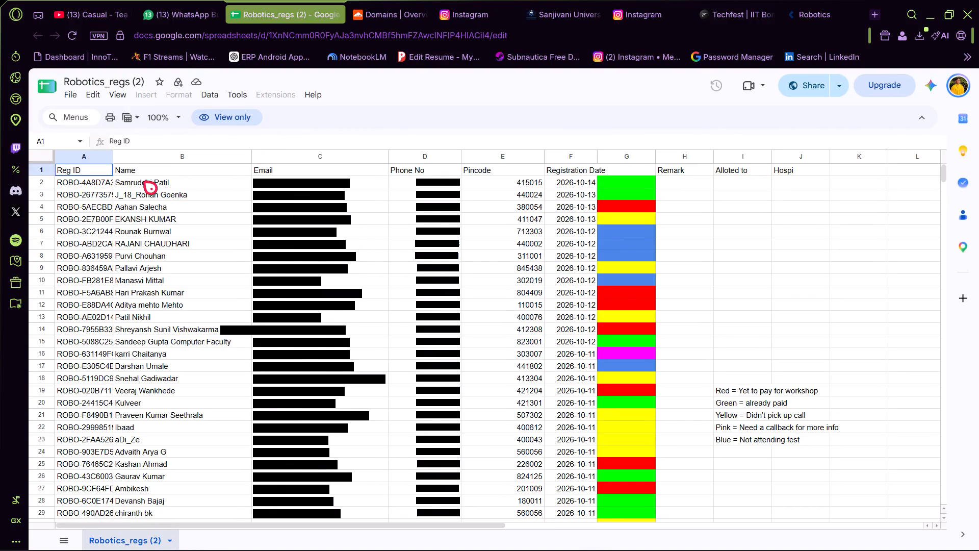
Copy the range A2:H296, covering all registration rows and their status colours, from the Robotics_regs (2) sheet.
{"action": "left_click_drag", "start_coordinate": [89, 180], "coordinate": [580, 318]}
{"action": "scroll", "coordinate": [573, 312], "scroll_direction": "down", "scroll_amount": 2}
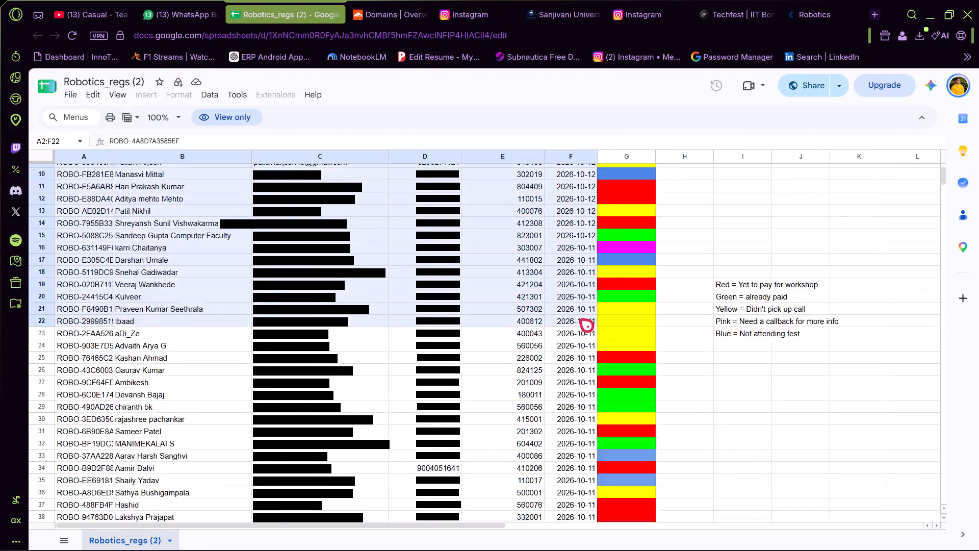
{"action": "scroll", "coordinate": [580, 318], "scroll_direction": "down", "scroll_amount": 1}
{"action": "left_click_drag", "start_coordinate": [580, 318], "coordinate": [687, 341]}
{"action": "scroll", "coordinate": [605, 318], "scroll_direction": "down", "scroll_amount": 4}
{"action": "scroll", "coordinate": [700, 332], "scroll_direction": "down", "scroll_amount": 5}
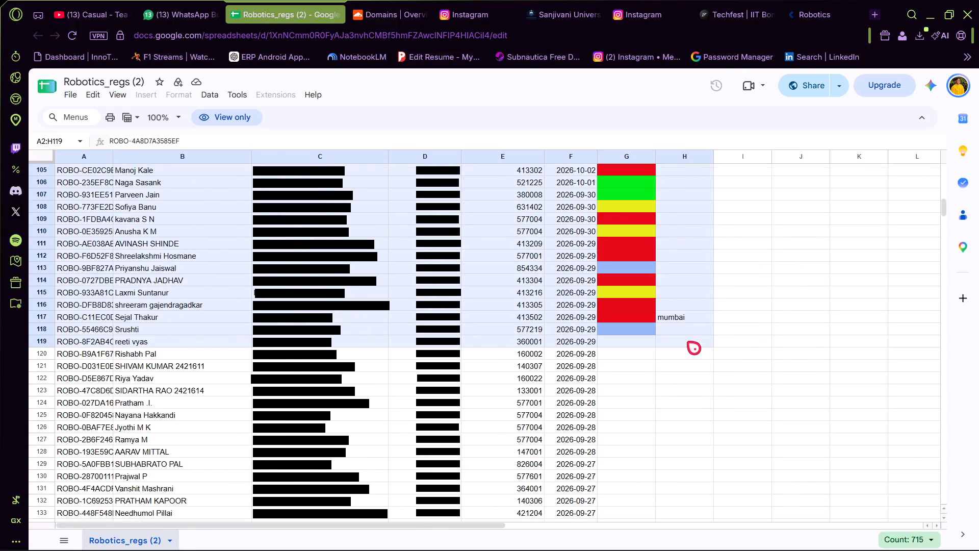
{"action": "left_click_drag", "start_coordinate": [687, 341], "coordinate": [637, 290]}
{"action": "scroll", "coordinate": [687, 341], "scroll_direction": "down", "scroll_amount": 20}
{"action": "scroll", "coordinate": [687, 341], "scroll_direction": "down", "scroll_amount": 4}
{"action": "scroll", "coordinate": [654, 344], "scroll_direction": "up", "scroll_amount": 3}
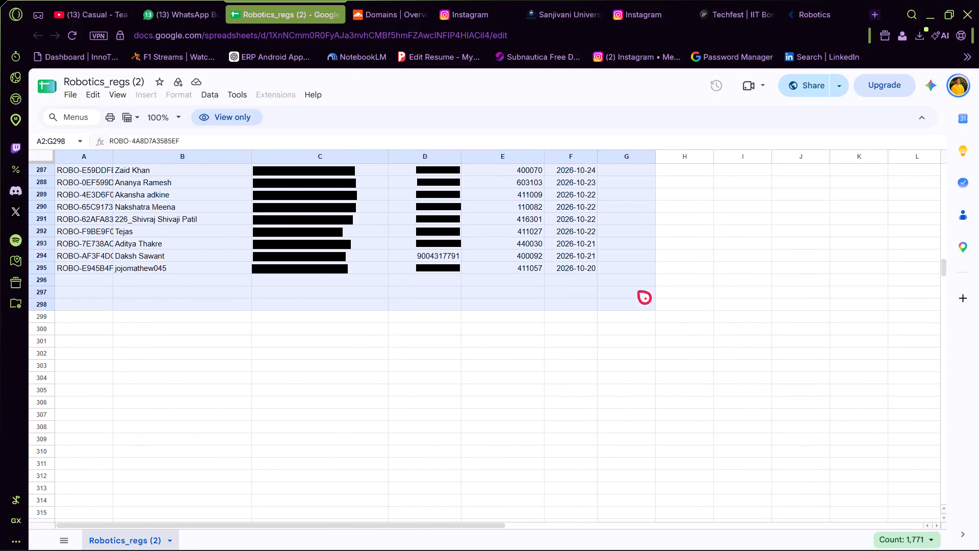
{"action": "left_click_drag", "start_coordinate": [637, 290], "coordinate": [661, 276]}
{"action": "key", "text": "ctrl+c"}
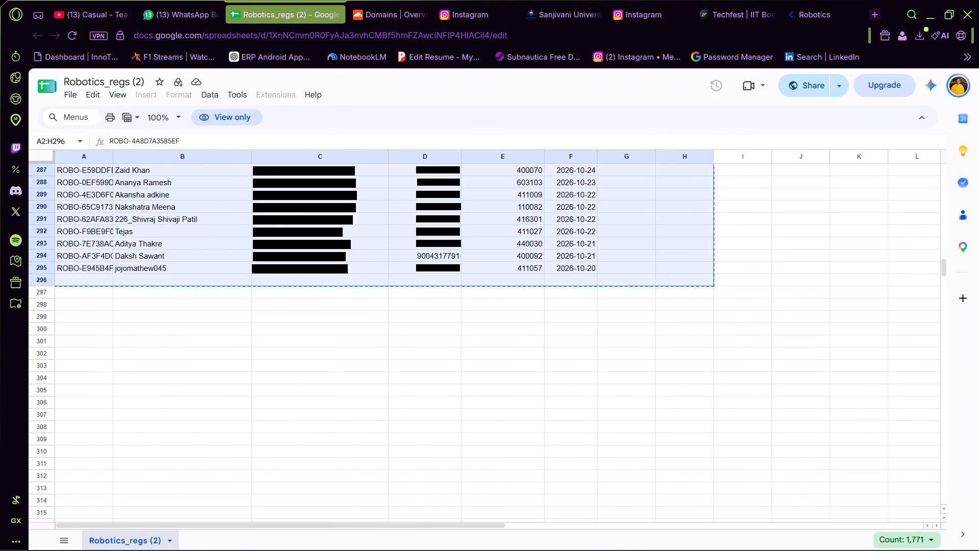
Switch to the Robotics_regs (4).csv workbook in WPS Office.
{"action": "left_click", "coordinate": [569, 536]}
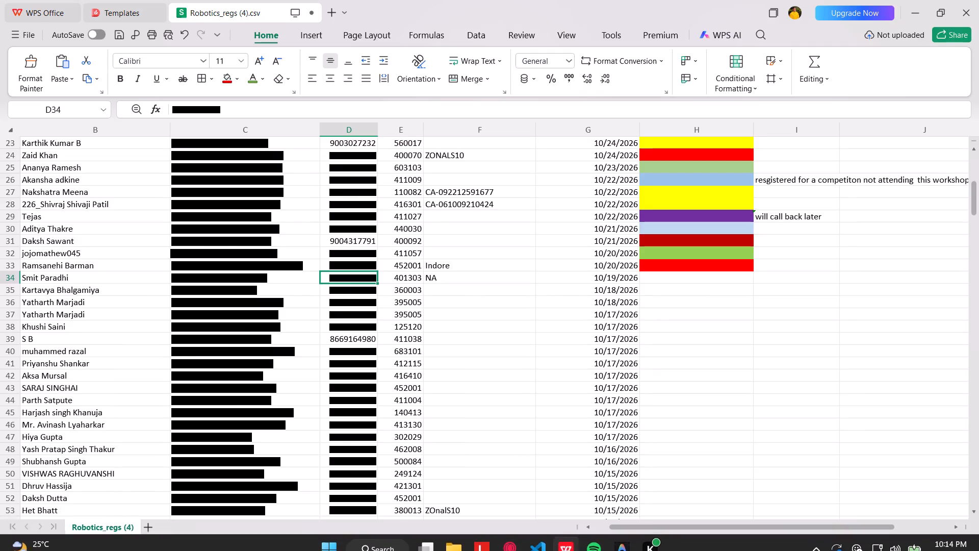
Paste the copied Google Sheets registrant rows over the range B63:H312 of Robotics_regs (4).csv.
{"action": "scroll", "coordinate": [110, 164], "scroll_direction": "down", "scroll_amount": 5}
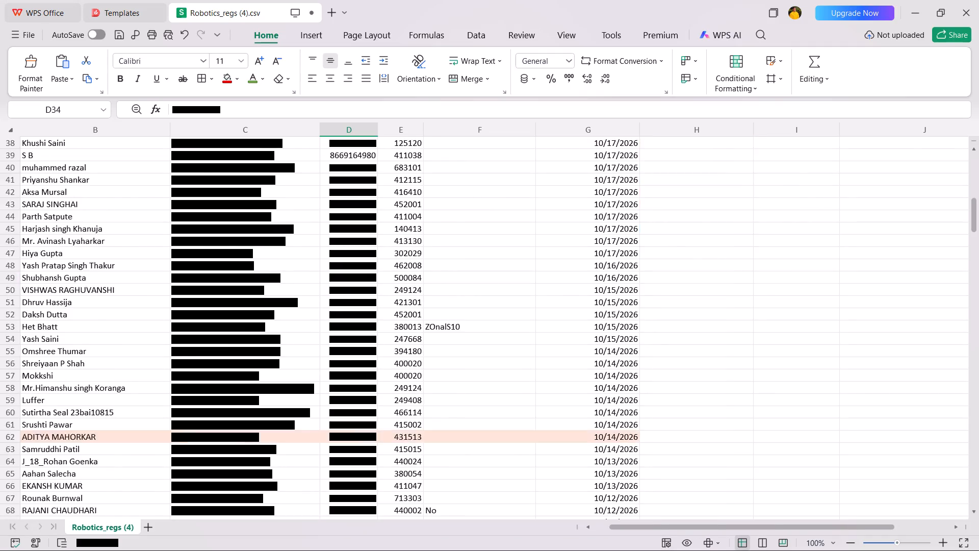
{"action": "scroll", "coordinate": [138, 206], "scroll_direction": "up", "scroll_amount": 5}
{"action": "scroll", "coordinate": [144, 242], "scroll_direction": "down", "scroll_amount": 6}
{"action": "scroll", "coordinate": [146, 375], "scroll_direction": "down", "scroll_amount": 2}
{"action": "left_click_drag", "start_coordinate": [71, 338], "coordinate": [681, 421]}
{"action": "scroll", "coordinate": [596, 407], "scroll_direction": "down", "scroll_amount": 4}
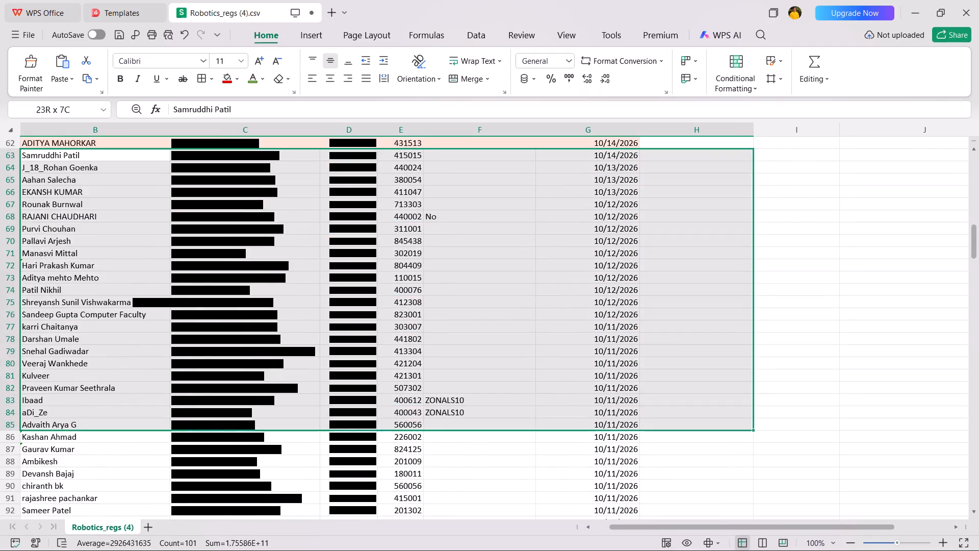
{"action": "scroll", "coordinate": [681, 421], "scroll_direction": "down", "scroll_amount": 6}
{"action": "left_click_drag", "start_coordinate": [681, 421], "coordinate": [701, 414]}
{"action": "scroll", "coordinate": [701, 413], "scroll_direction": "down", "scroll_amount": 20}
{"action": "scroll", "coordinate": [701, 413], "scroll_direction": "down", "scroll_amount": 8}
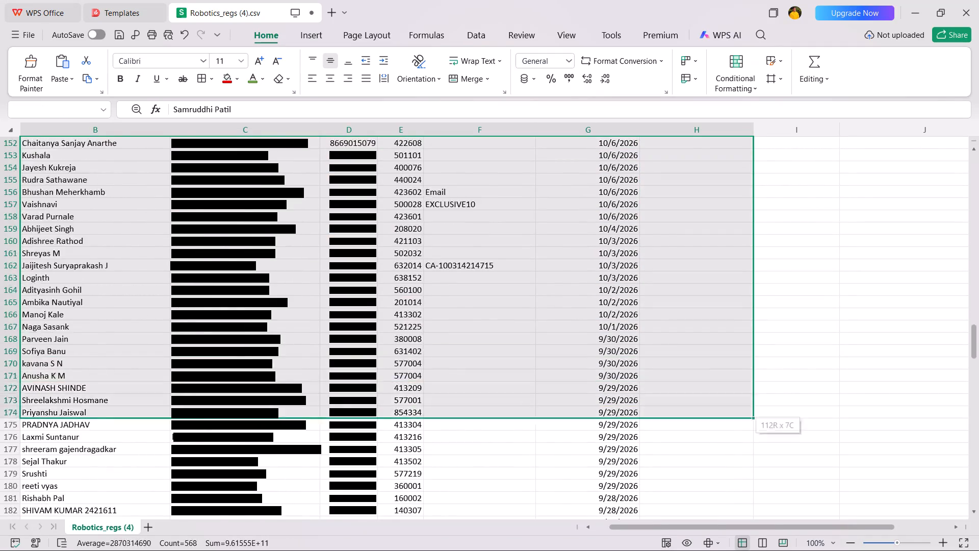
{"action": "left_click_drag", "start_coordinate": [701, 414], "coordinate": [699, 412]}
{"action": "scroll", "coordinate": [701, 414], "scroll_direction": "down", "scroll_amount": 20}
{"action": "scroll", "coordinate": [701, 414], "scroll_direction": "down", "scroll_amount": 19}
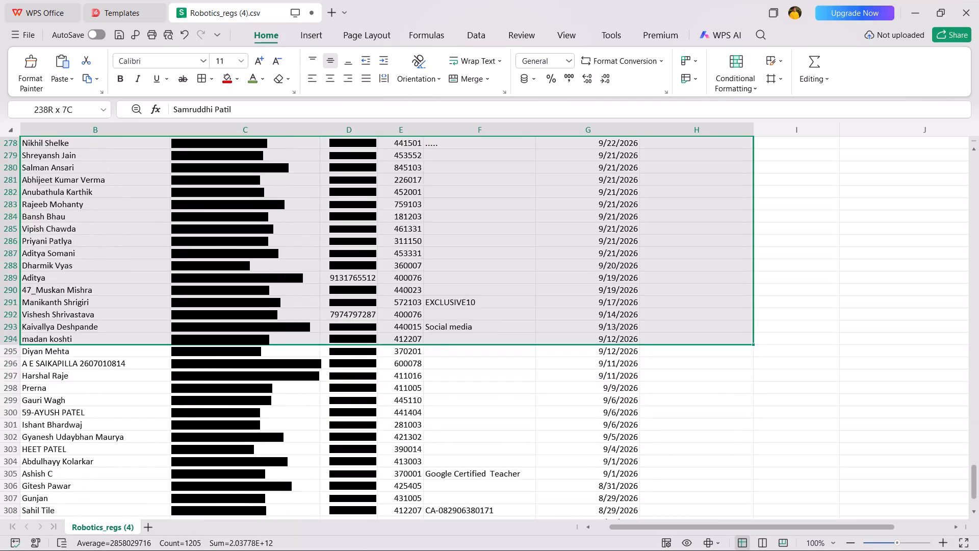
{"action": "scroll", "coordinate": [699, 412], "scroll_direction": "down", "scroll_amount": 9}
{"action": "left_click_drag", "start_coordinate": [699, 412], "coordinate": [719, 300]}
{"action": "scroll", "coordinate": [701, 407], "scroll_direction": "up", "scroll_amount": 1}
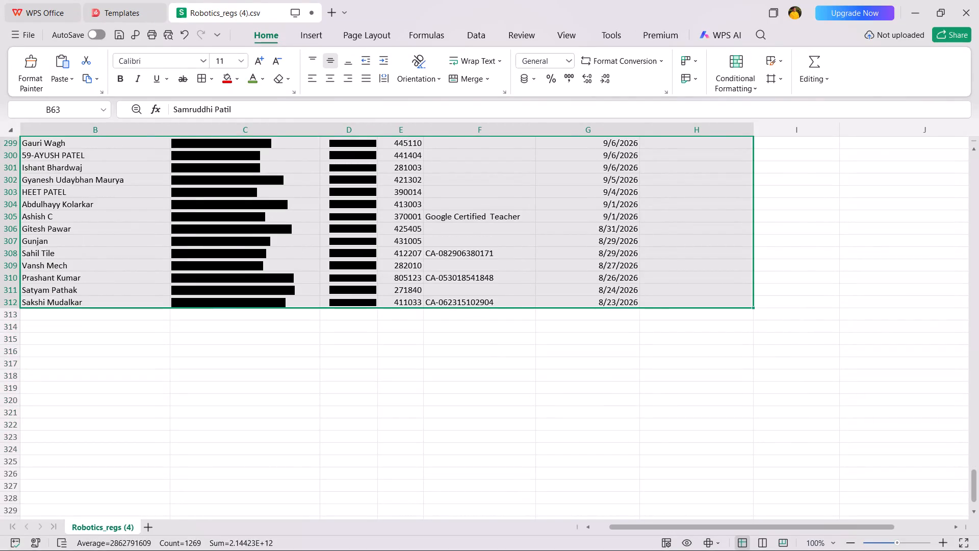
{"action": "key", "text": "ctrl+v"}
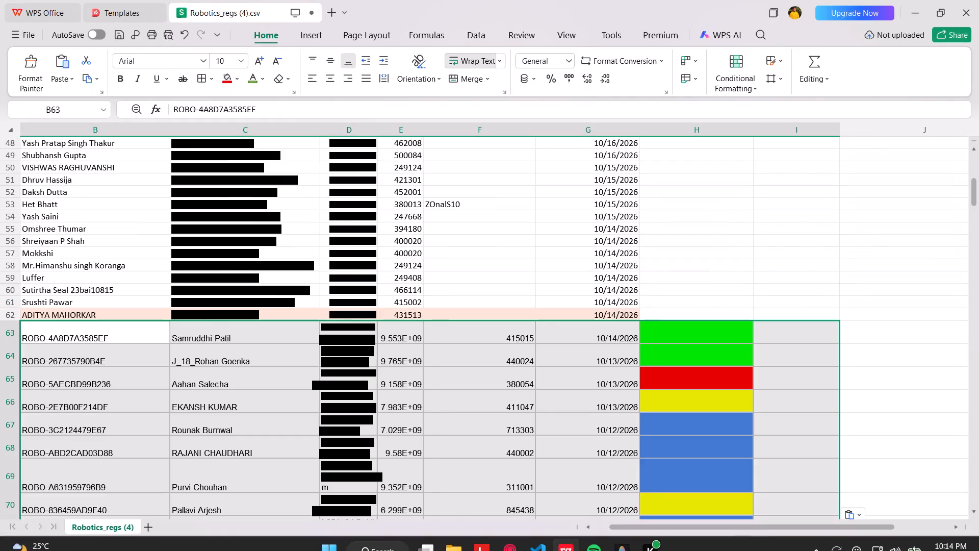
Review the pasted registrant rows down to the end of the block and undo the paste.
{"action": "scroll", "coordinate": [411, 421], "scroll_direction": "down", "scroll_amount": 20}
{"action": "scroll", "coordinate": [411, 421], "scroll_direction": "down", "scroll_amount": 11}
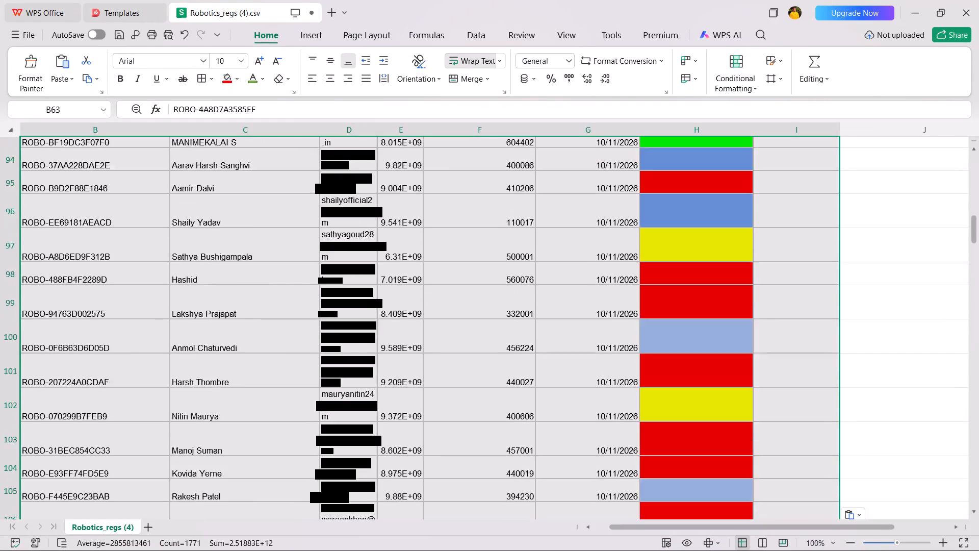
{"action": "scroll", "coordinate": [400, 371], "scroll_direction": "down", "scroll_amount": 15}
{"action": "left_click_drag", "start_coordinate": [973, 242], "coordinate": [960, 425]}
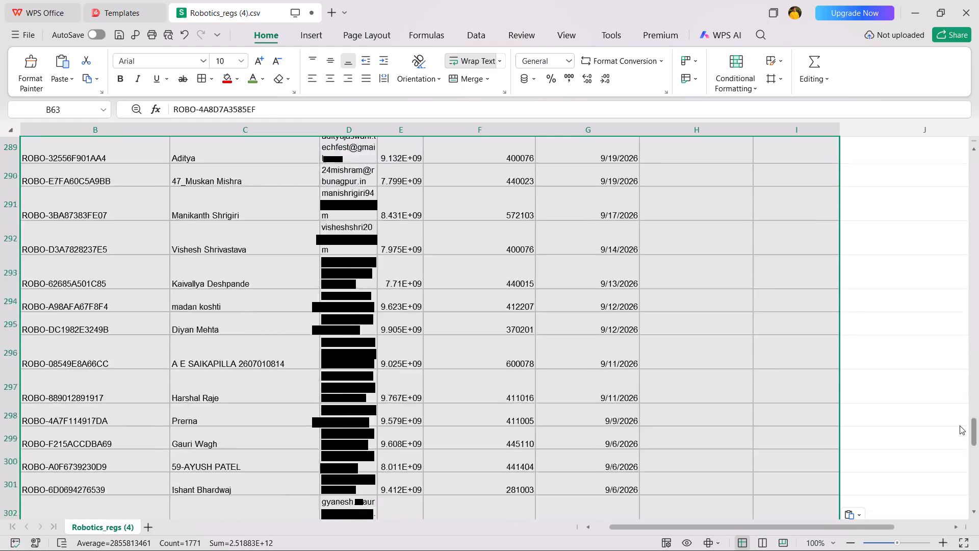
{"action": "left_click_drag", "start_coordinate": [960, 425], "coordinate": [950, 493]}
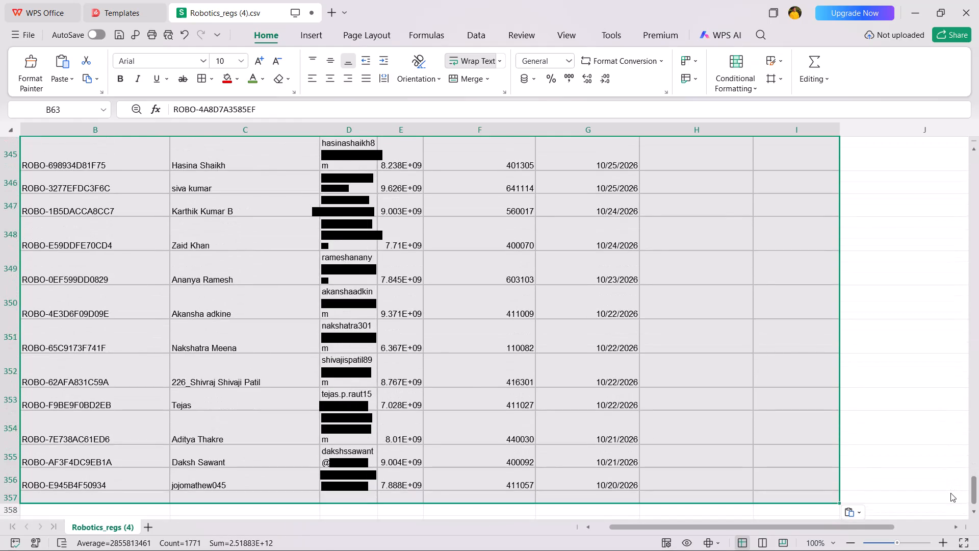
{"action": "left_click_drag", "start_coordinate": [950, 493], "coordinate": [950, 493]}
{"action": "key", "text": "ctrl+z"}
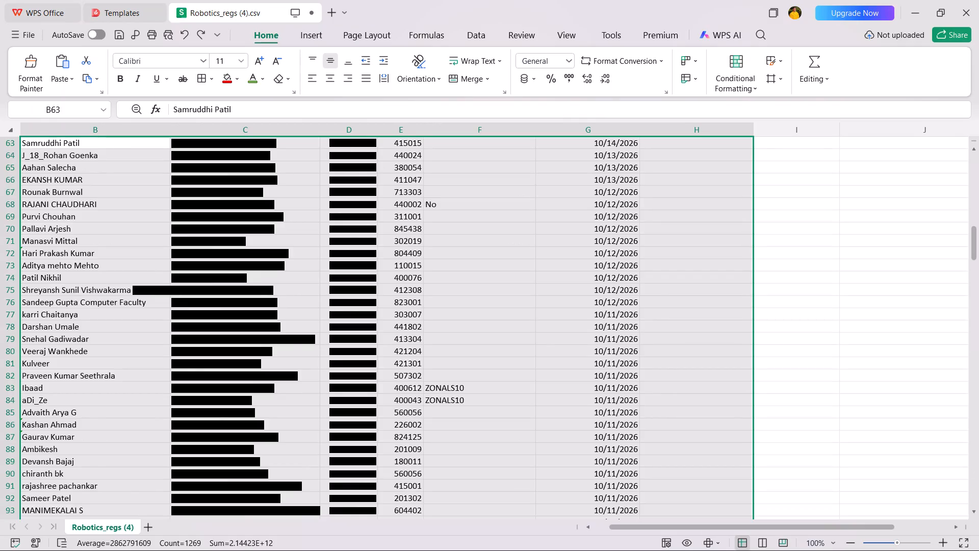
Fill the status cell H34 of the registrant in row 34 yellow, and select the status cell below.
{"action": "scroll", "coordinate": [685, 297], "scroll_direction": "up", "scroll_amount": 5}
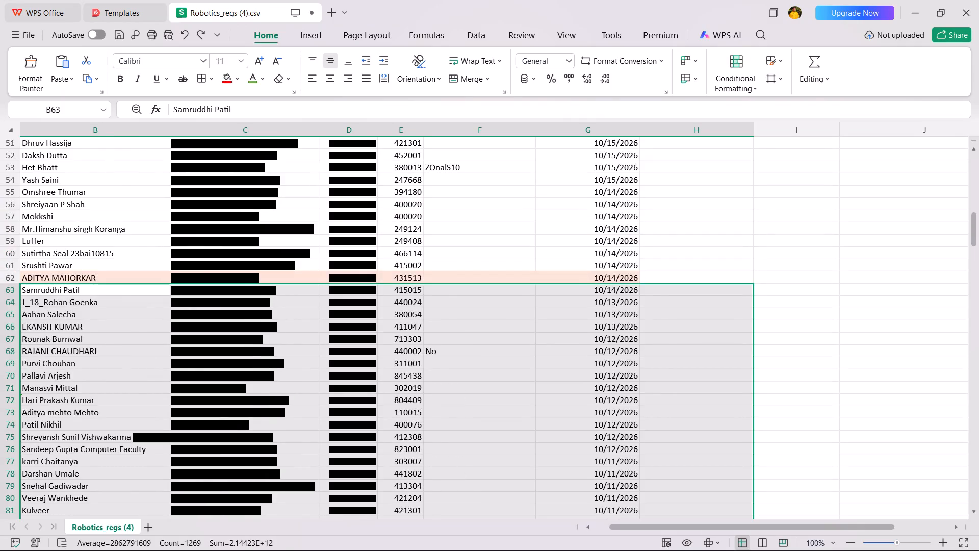
{"action": "scroll", "coordinate": [648, 319], "scroll_direction": "up", "scroll_amount": 12}
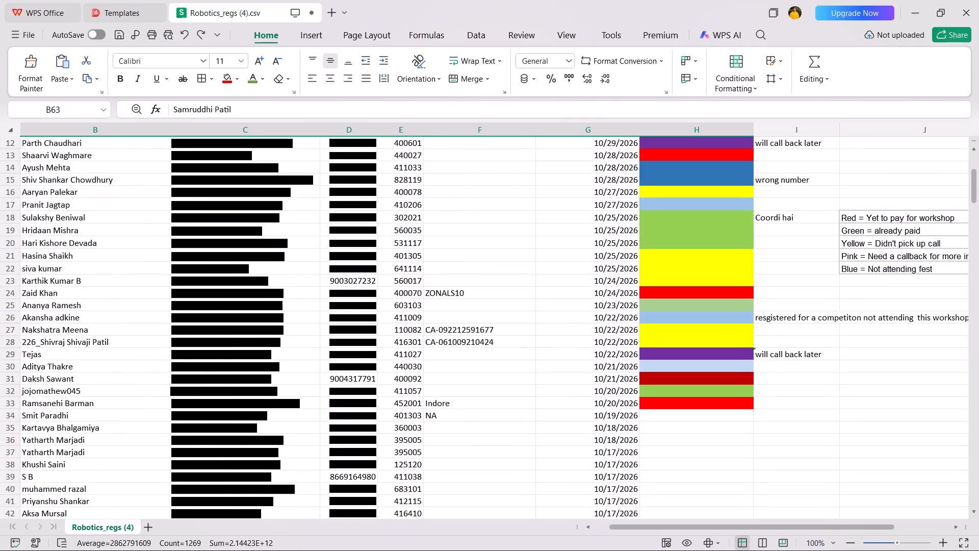
{"action": "left_click", "coordinate": [665, 417]}
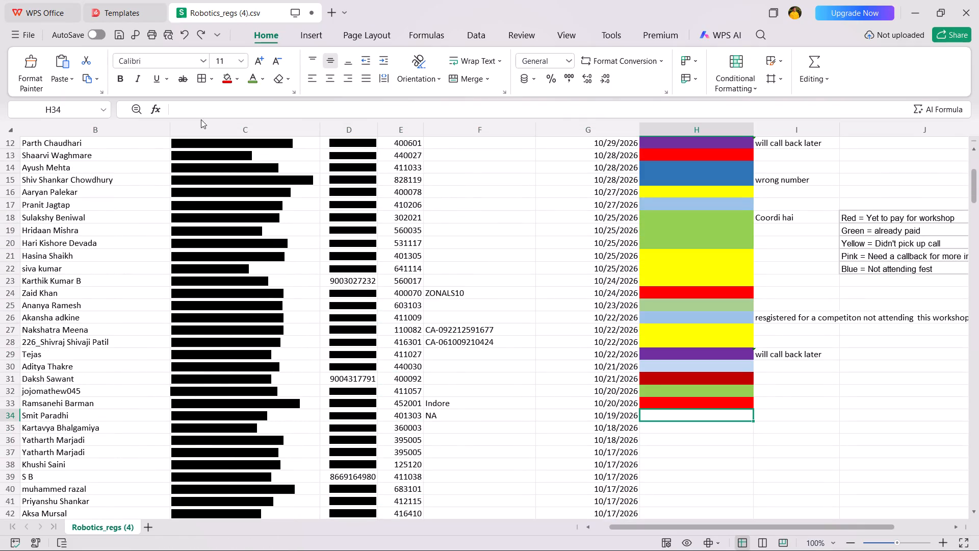
{"action": "left_click", "coordinate": [242, 78]}
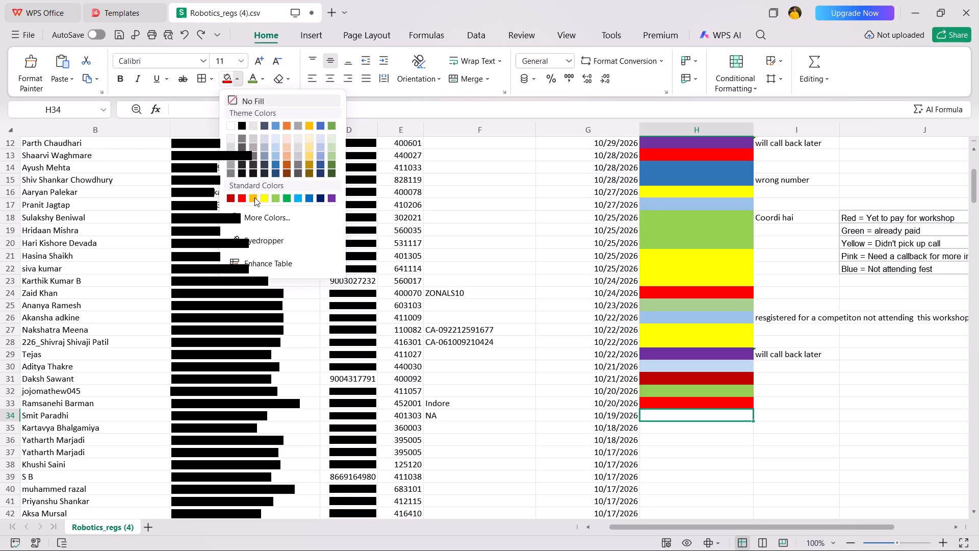
{"action": "left_click", "coordinate": [266, 198]}
{"action": "left_click", "coordinate": [646, 428]}
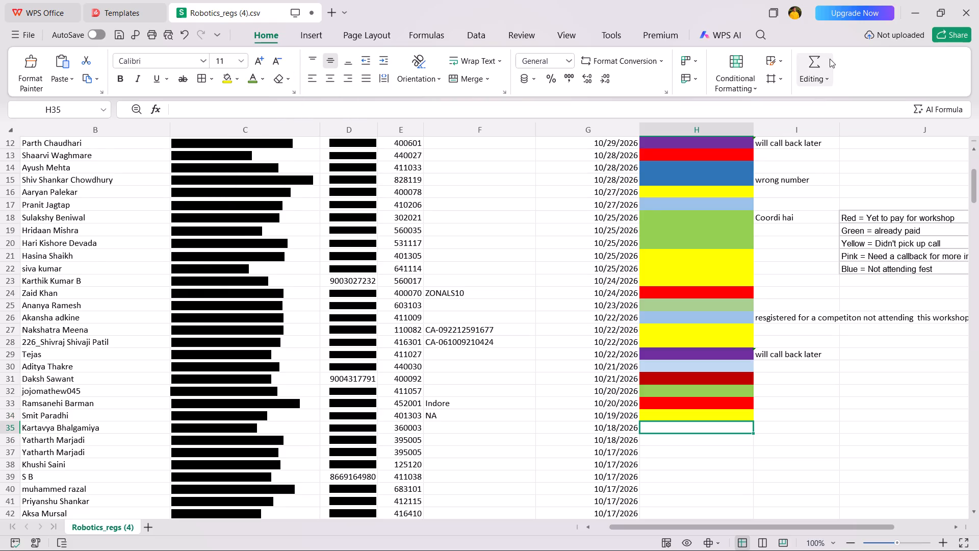
Switch to the Robotics_regs (2) Google Sheet and look back through its colour-coded registrants up to the header row.
{"action": "scroll", "coordinate": [700, 196], "scroll_direction": "up", "scroll_amount": 10}
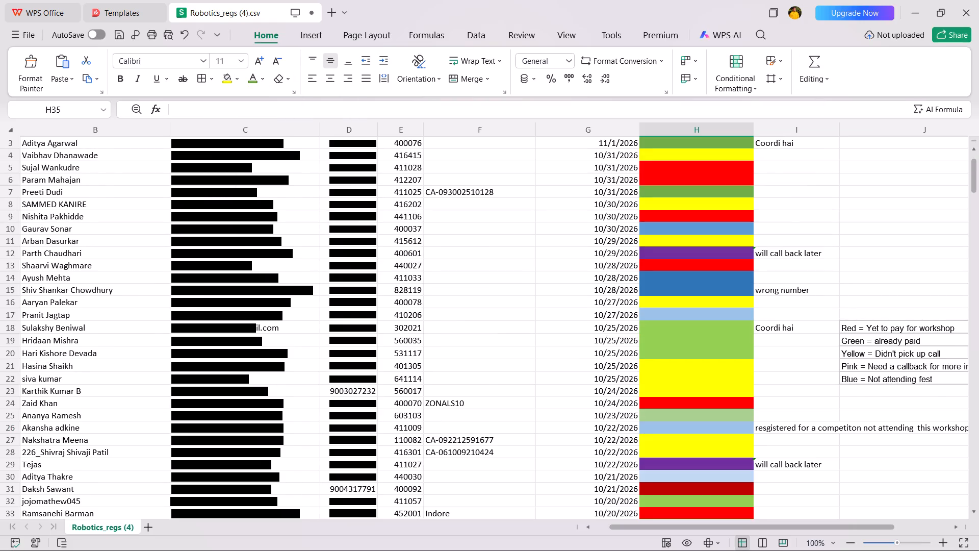
{"action": "left_click", "coordinate": [920, 6]}
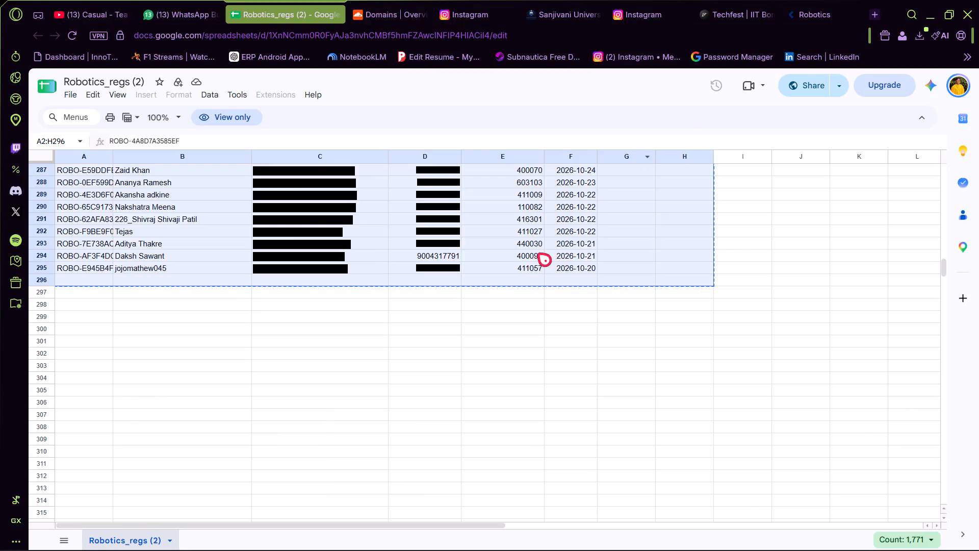
{"action": "left_click", "coordinate": [537, 253]}
{"action": "scroll", "coordinate": [517, 265], "scroll_direction": "up", "scroll_amount": 20}
{"action": "scroll", "coordinate": [517, 265], "scroll_direction": "up", "scroll_amount": 20}
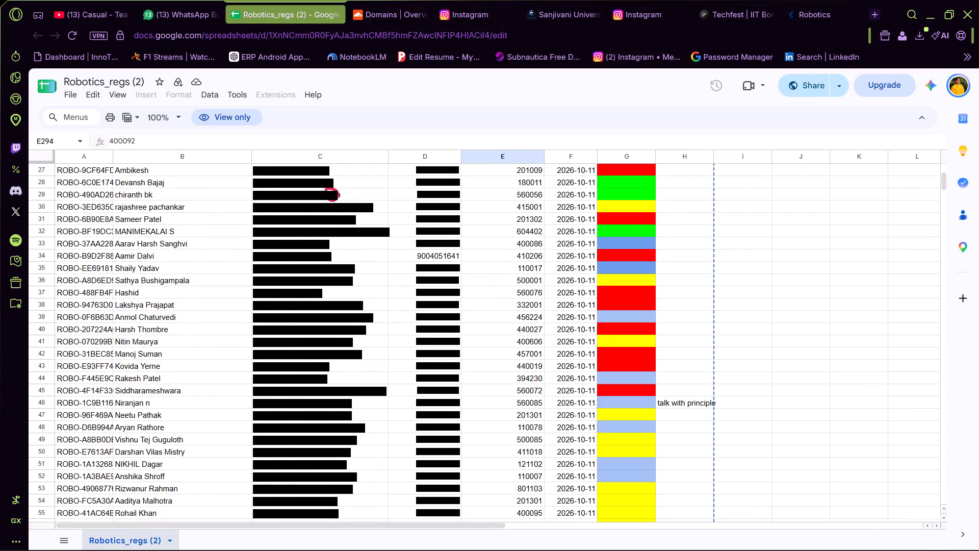
{"action": "left_click", "coordinate": [723, 216]}
{"action": "left_click_drag", "start_coordinate": [694, 192], "coordinate": [687, 232]}
{"action": "left_click", "coordinate": [786, 223]}
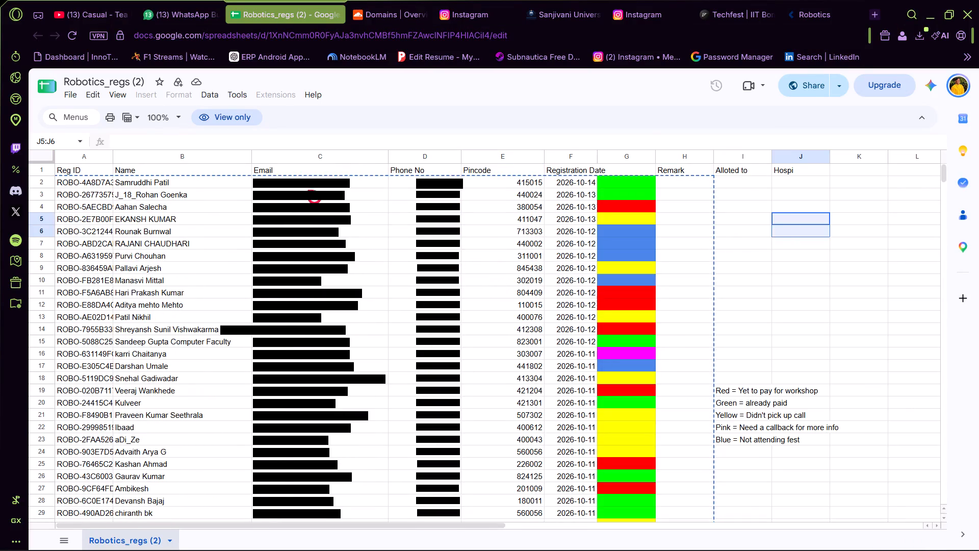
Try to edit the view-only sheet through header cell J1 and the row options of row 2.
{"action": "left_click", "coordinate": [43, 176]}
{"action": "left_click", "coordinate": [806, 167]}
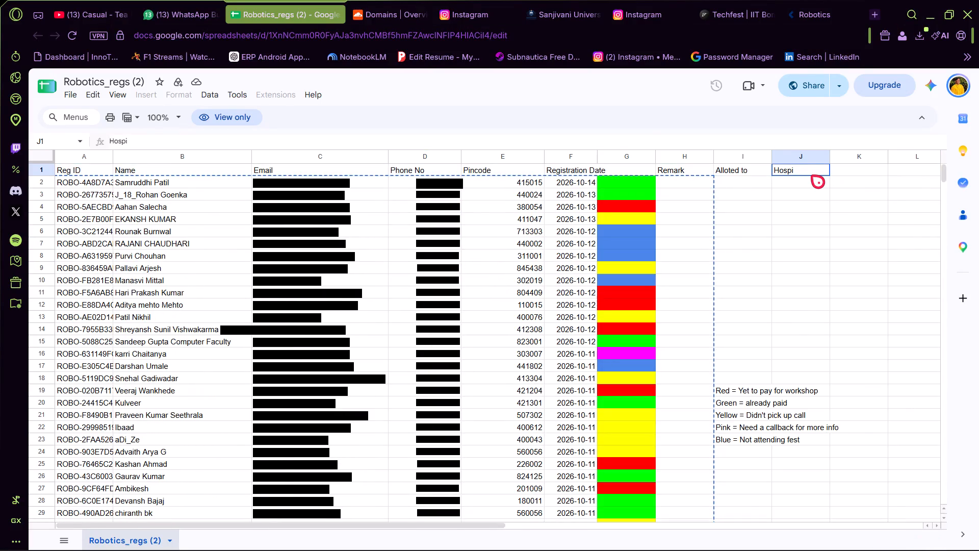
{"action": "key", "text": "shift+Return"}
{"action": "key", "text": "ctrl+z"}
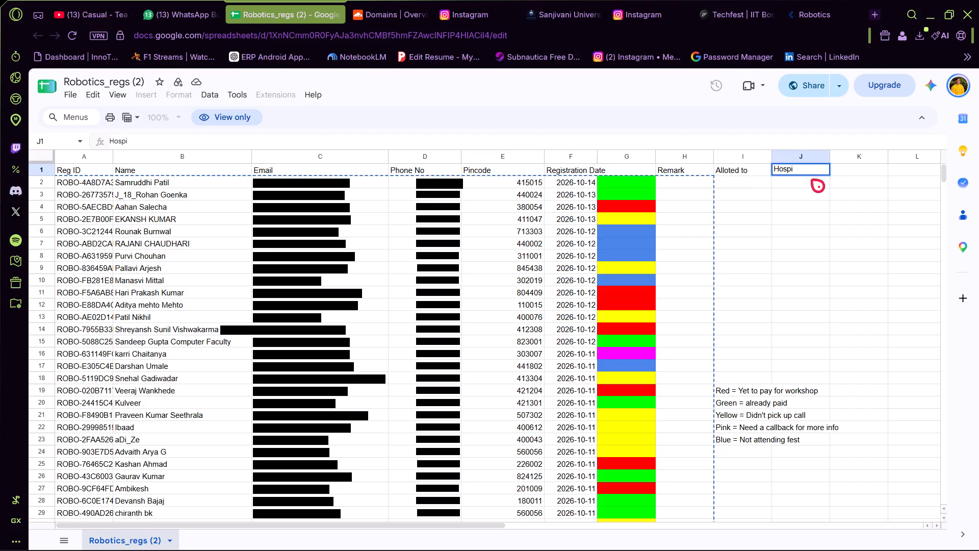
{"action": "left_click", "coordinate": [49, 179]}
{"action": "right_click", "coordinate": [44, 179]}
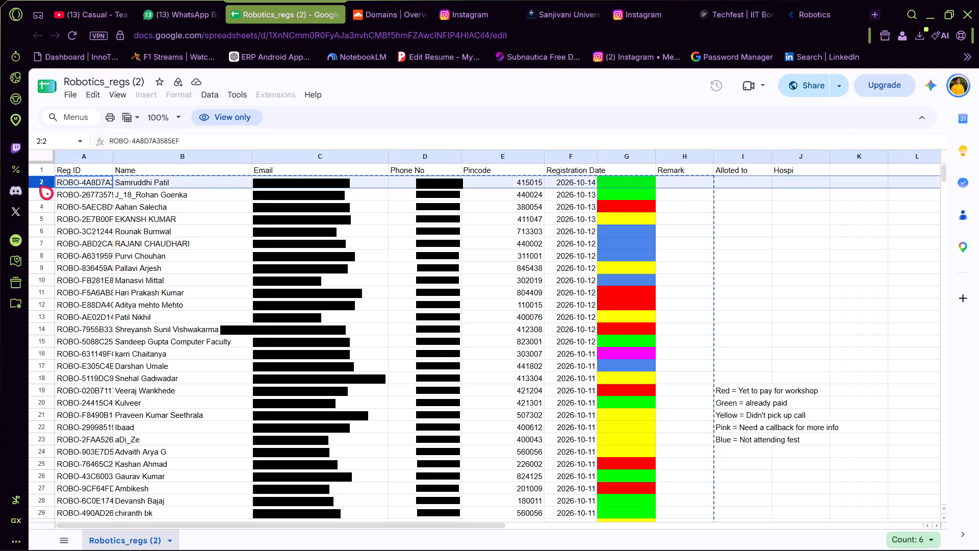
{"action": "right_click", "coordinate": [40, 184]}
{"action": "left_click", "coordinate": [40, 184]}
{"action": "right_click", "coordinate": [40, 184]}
Reopen the Robotics_regs (2) sheet under the other Google account and close the view-only copy.
{"action": "left_click", "coordinate": [949, 80]}
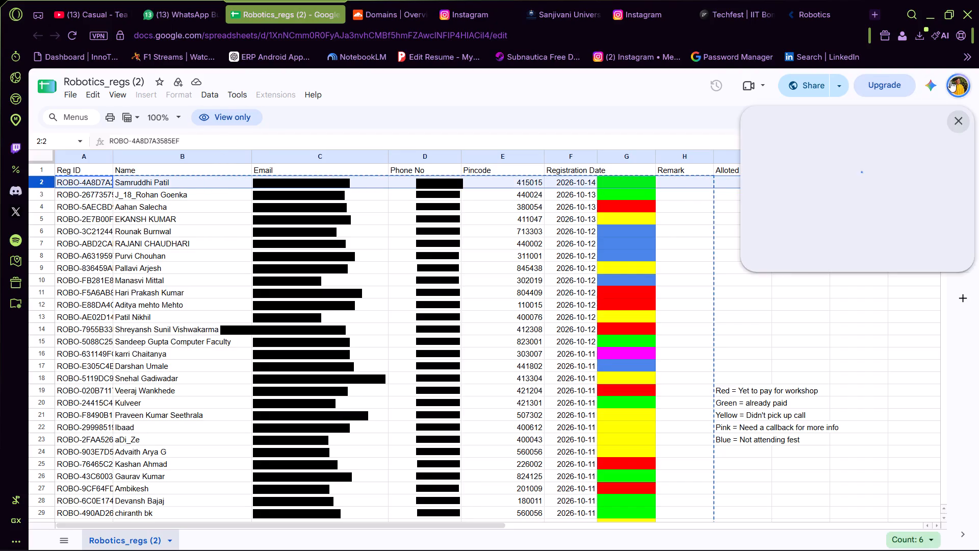
{"action": "left_click", "coordinate": [800, 251]}
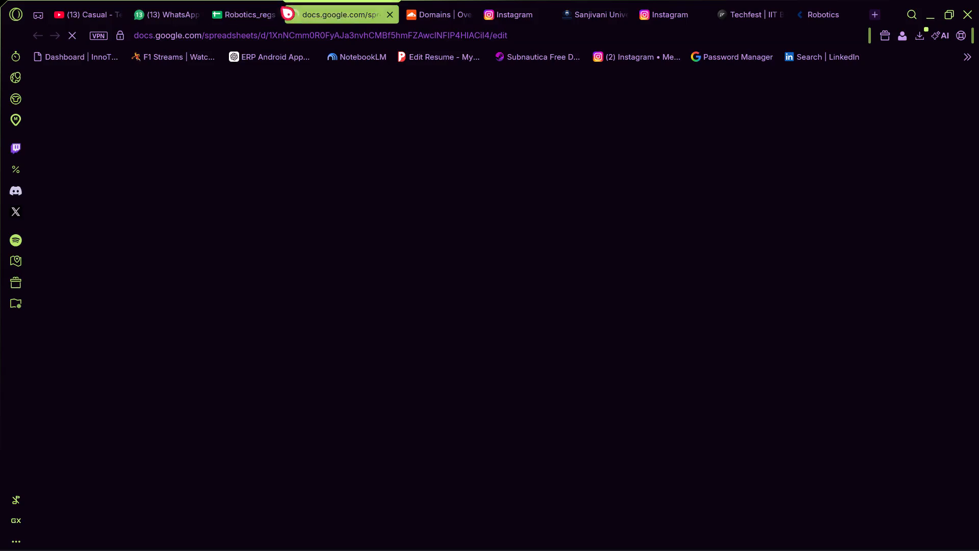
{"action": "left_click", "coordinate": [275, 12]}
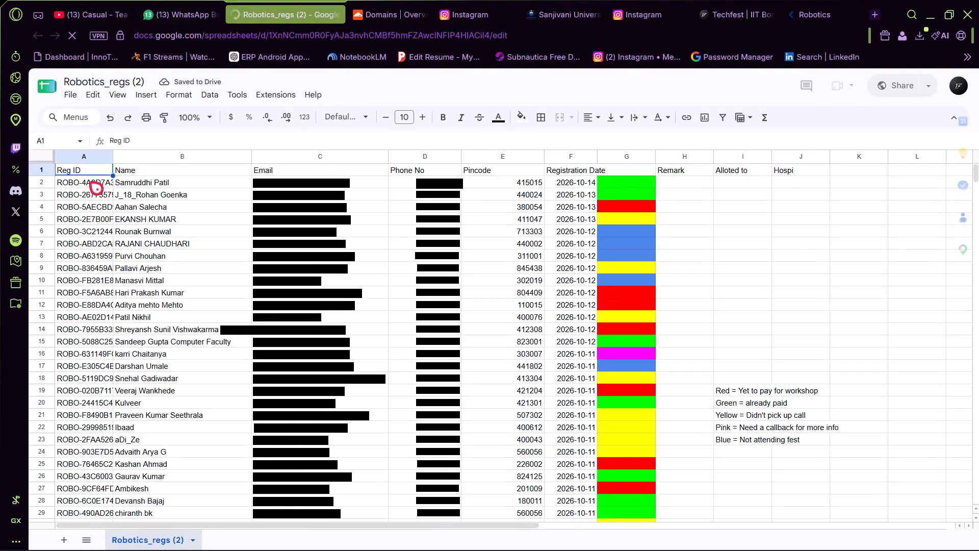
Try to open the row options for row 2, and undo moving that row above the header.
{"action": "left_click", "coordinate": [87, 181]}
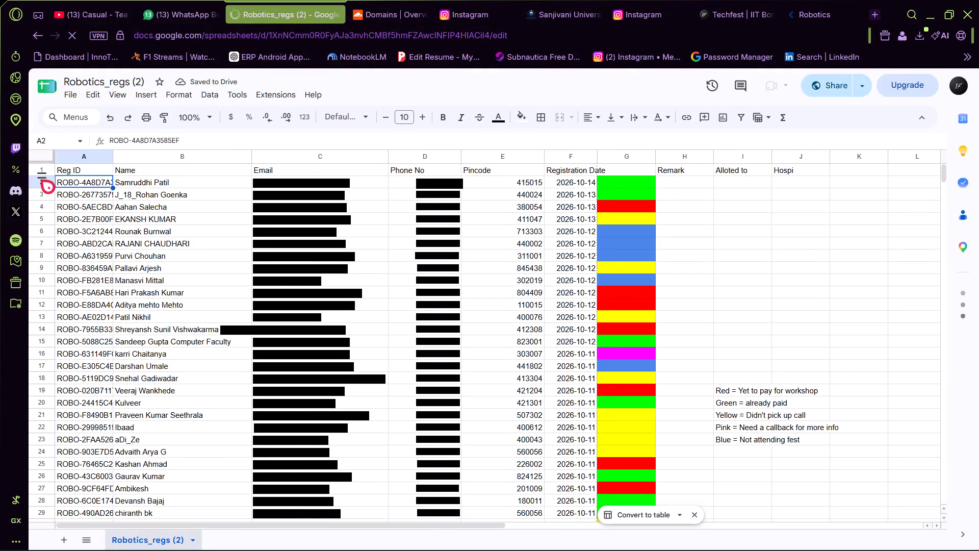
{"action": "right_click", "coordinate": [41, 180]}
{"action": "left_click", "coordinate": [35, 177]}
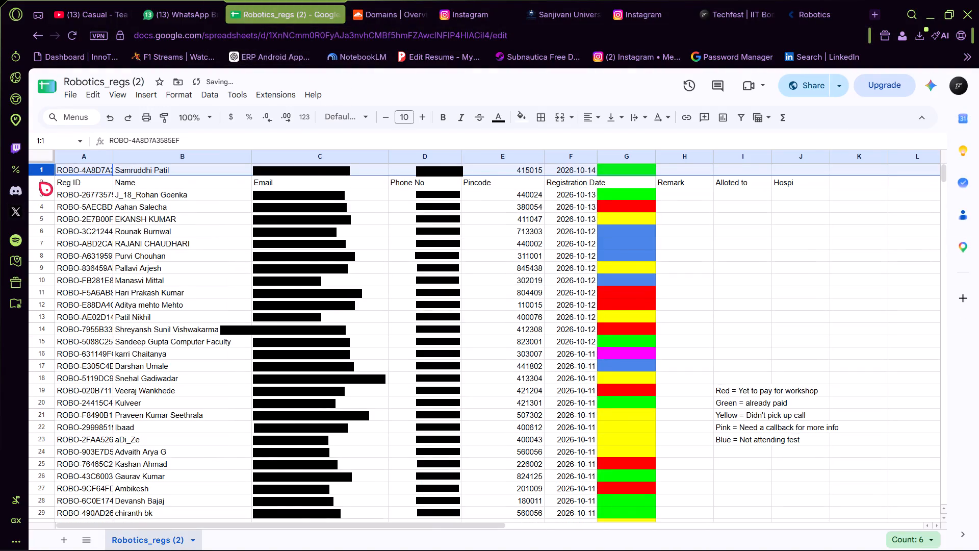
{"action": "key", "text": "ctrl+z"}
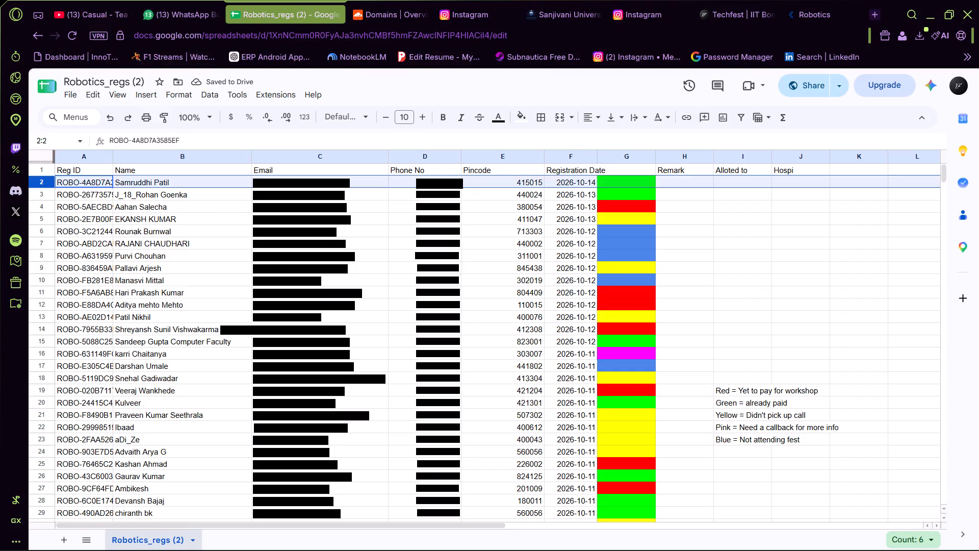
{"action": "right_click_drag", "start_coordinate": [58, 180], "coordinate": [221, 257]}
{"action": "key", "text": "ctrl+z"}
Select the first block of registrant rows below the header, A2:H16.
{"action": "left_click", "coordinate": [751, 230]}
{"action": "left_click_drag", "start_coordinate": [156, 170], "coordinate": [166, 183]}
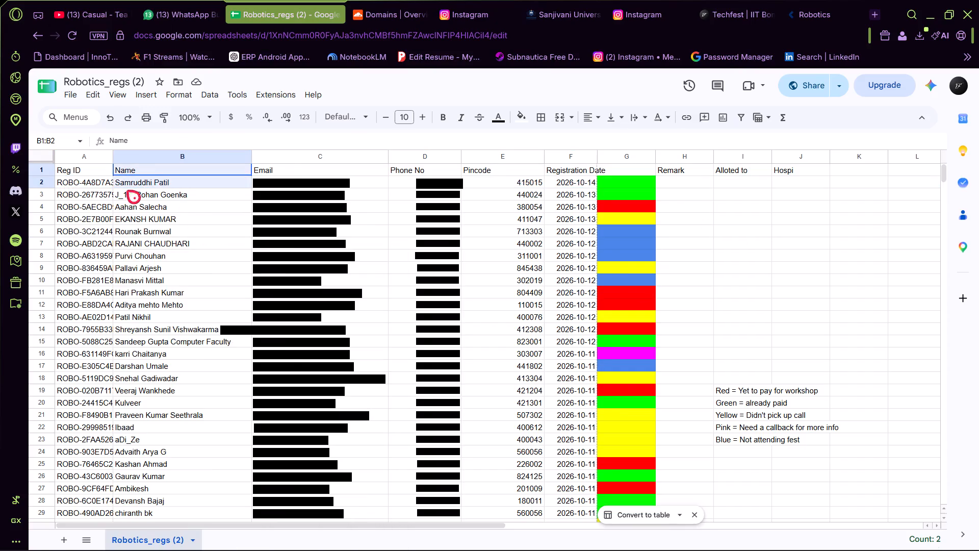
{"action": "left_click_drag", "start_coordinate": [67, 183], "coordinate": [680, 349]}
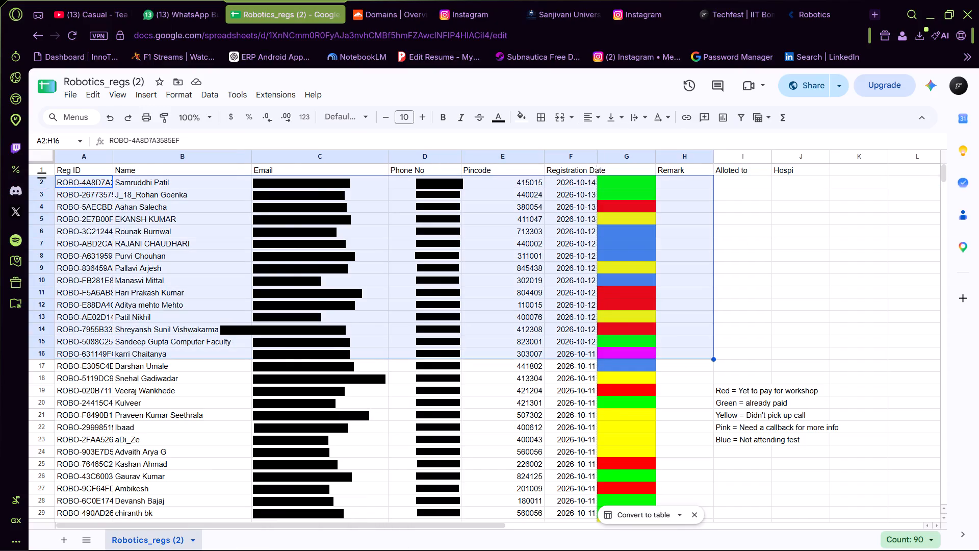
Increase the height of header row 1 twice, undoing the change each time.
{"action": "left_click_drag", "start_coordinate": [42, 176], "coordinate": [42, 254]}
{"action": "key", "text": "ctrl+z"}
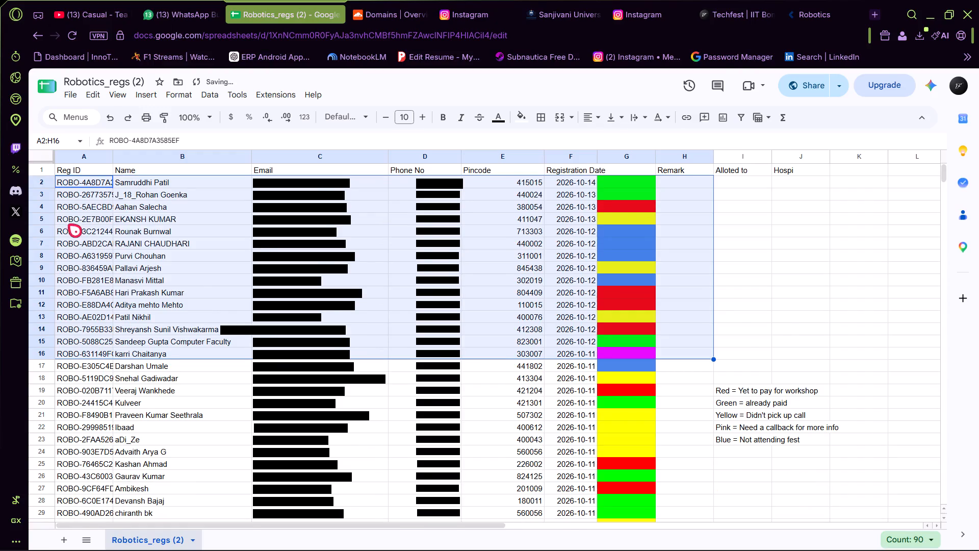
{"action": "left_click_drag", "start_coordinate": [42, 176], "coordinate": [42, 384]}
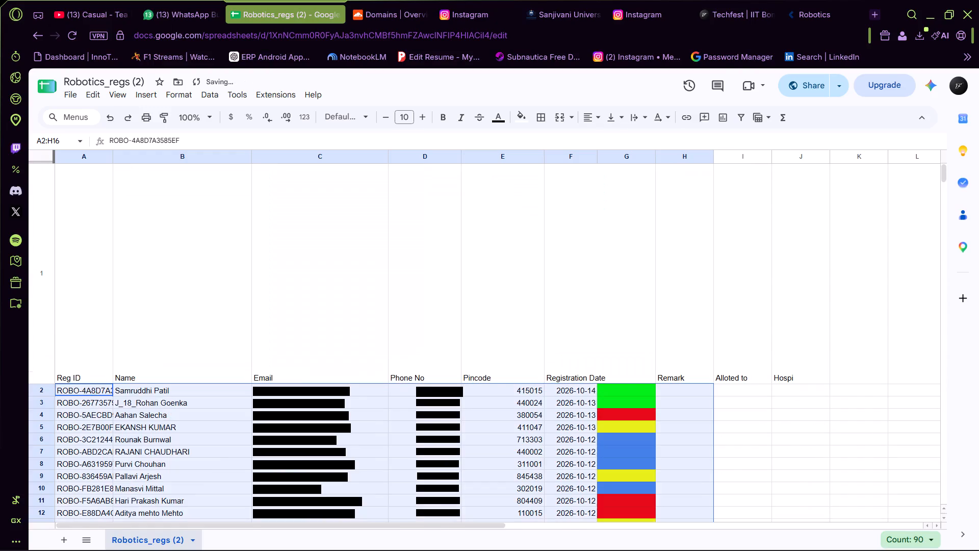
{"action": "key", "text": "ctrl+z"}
Insert one blank row above row 2, directly below the header of the Robotics_regs (2) sheet.
{"action": "left_click", "coordinate": [34, 192]}
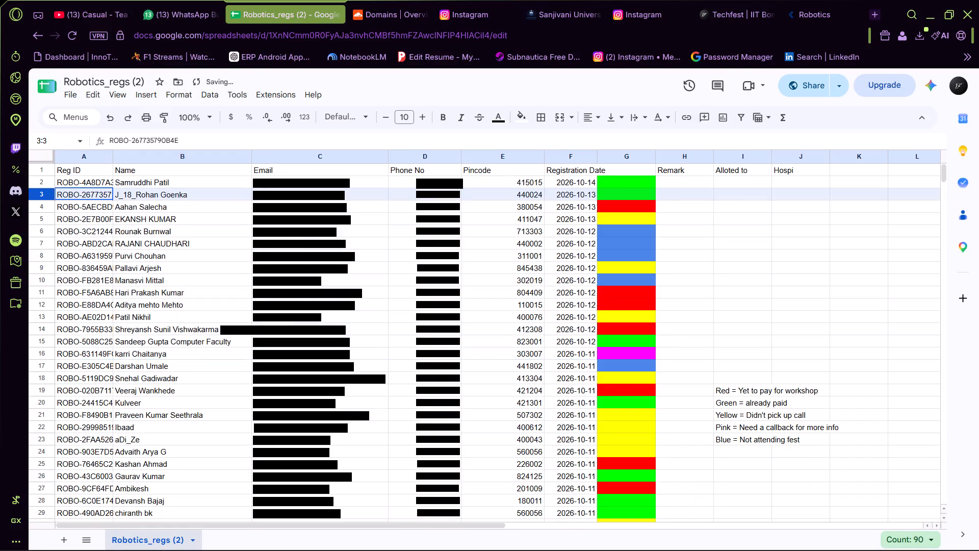
{"action": "left_click", "coordinate": [39, 179]}
{"action": "right_click", "coordinate": [40, 185]}
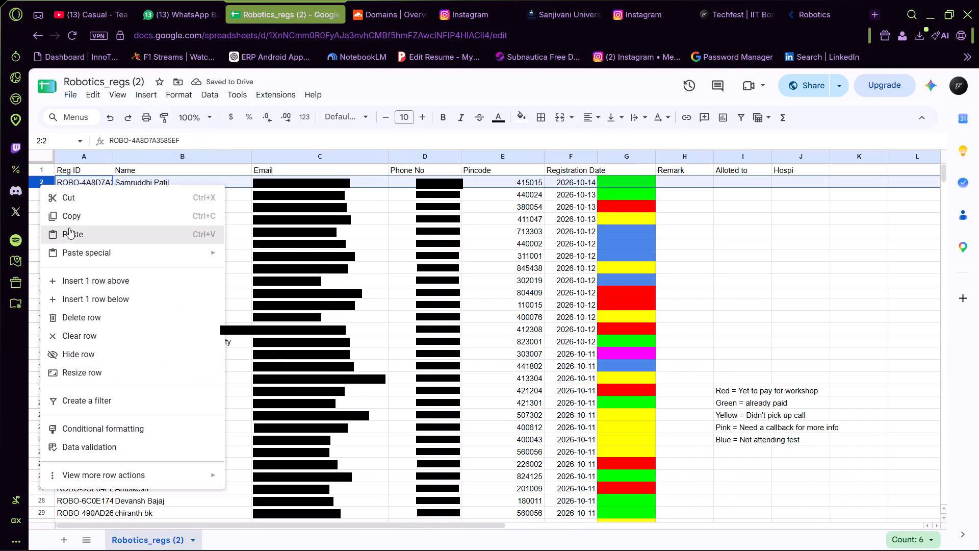
{"action": "left_click", "coordinate": [97, 284]}
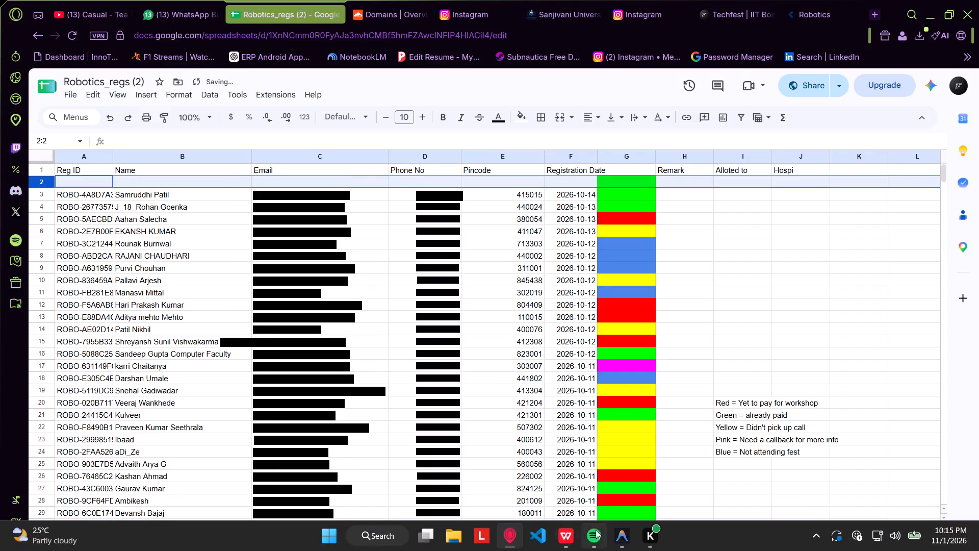
Switch to Robotics_regs (4).csv in WPS Office and clear the contents of the CA Referral column.
{"action": "left_click", "coordinate": [576, 531]}
{"action": "scroll", "coordinate": [218, 262], "scroll_direction": "up", "scroll_amount": 5}
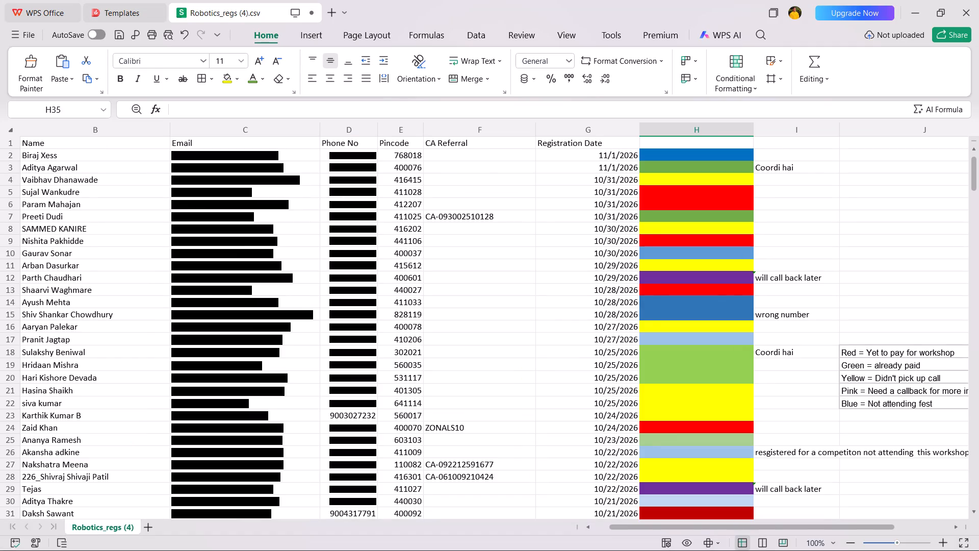
{"action": "left_click_drag", "start_coordinate": [96, 158], "coordinate": [554, 250]}
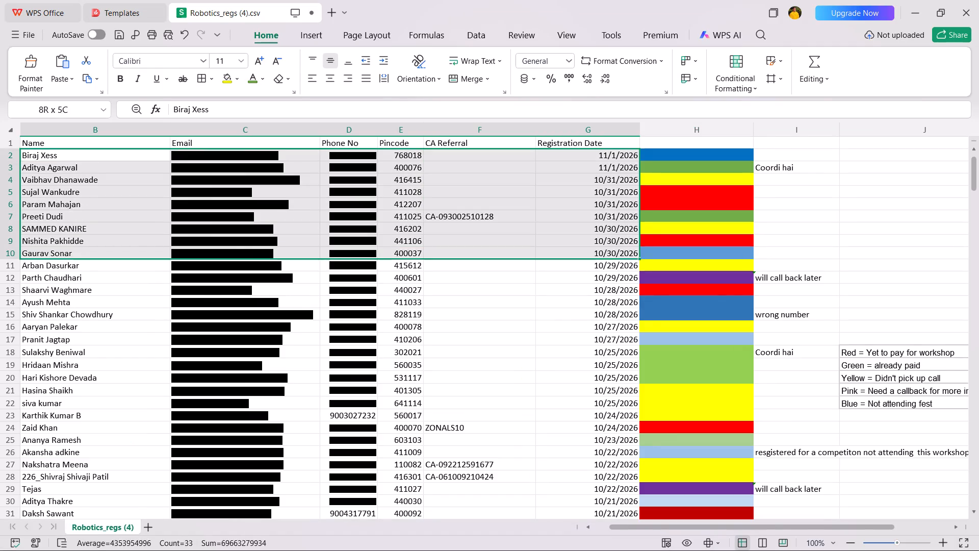
{"action": "left_click_drag", "start_coordinate": [554, 250], "coordinate": [573, 256]}
{"action": "left_click", "coordinate": [435, 134]}
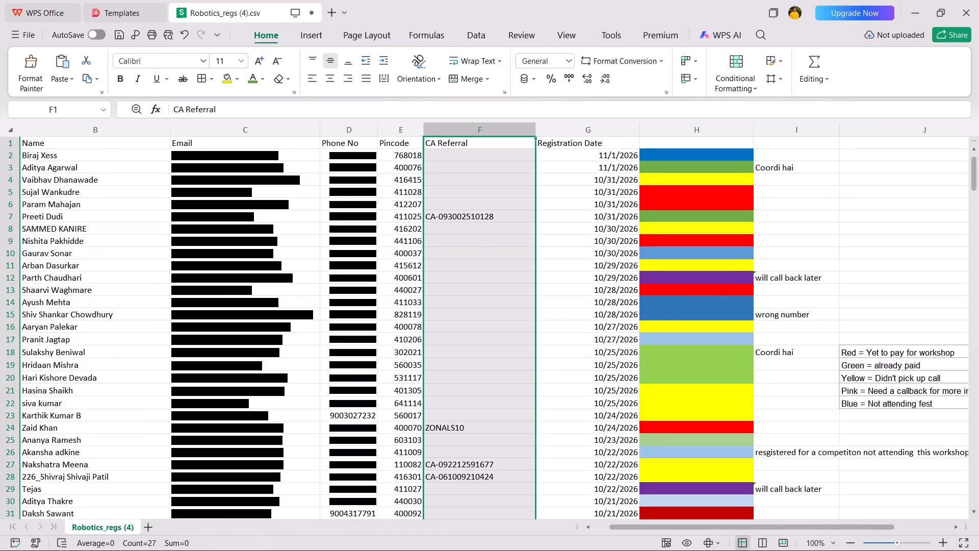
{"action": "key", "text": "Delete"}
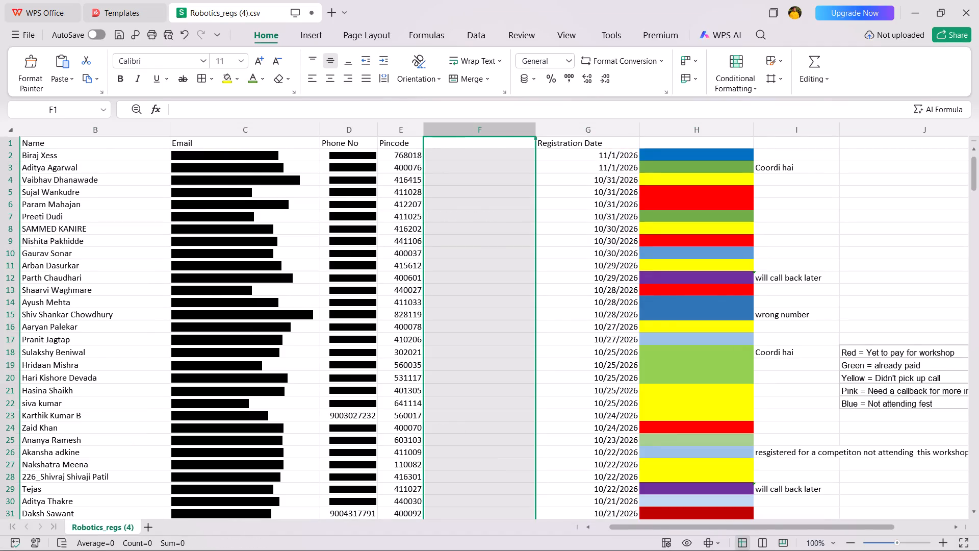
Copy the Registration Date column from G into the emptied column F, and clear the original column G.
{"action": "left_click", "coordinate": [580, 144]}
{"action": "left_click", "coordinate": [581, 133]}
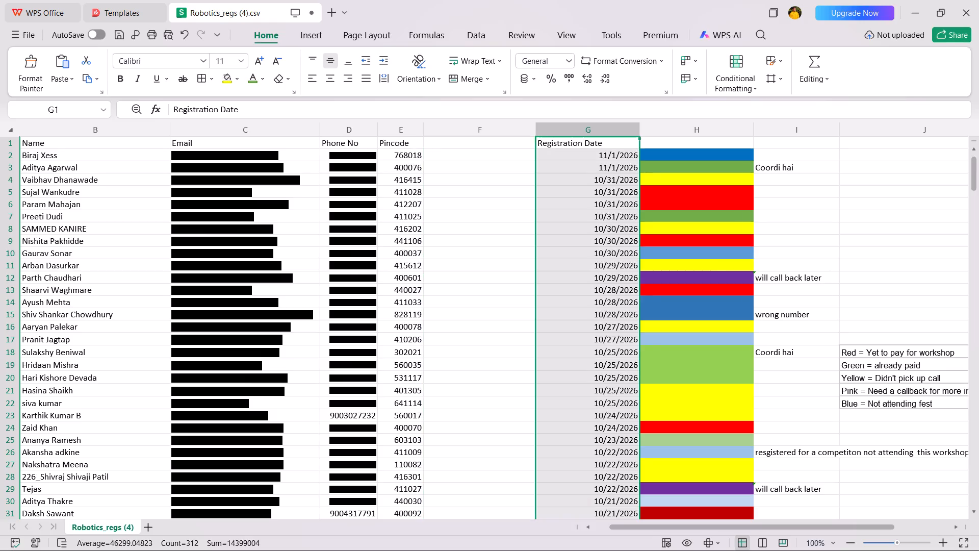
{"action": "key", "text": "ctrl+c"}
{"action": "left_click", "coordinate": [468, 149]}
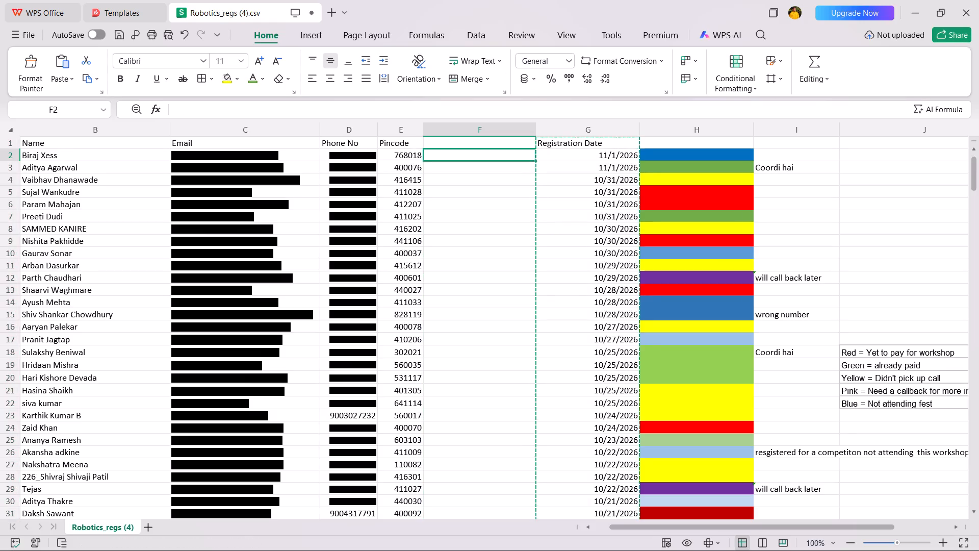
{"action": "left_click", "coordinate": [468, 141]}
{"action": "key", "text": "ctrl+v"}
{"action": "left_click", "coordinate": [571, 136]}
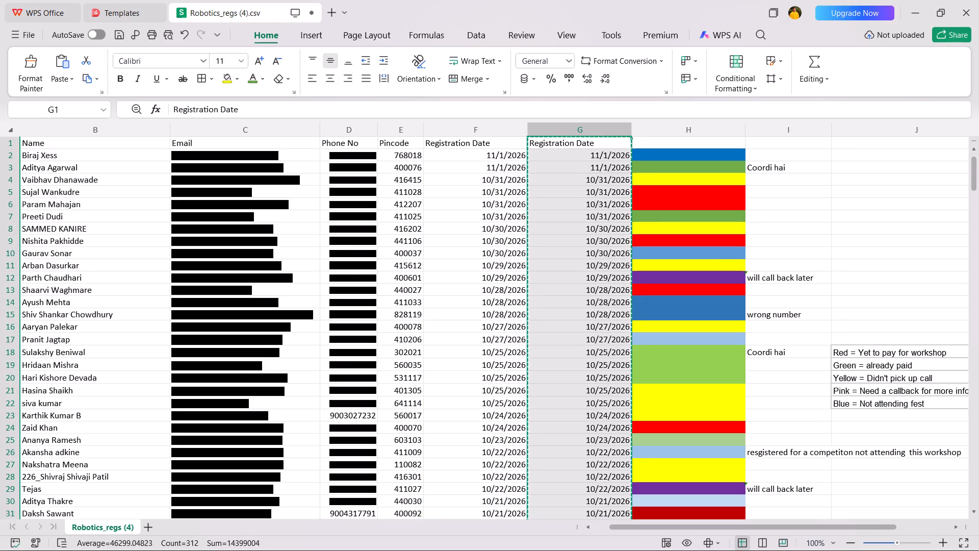
{"action": "key", "text": "Delete"}
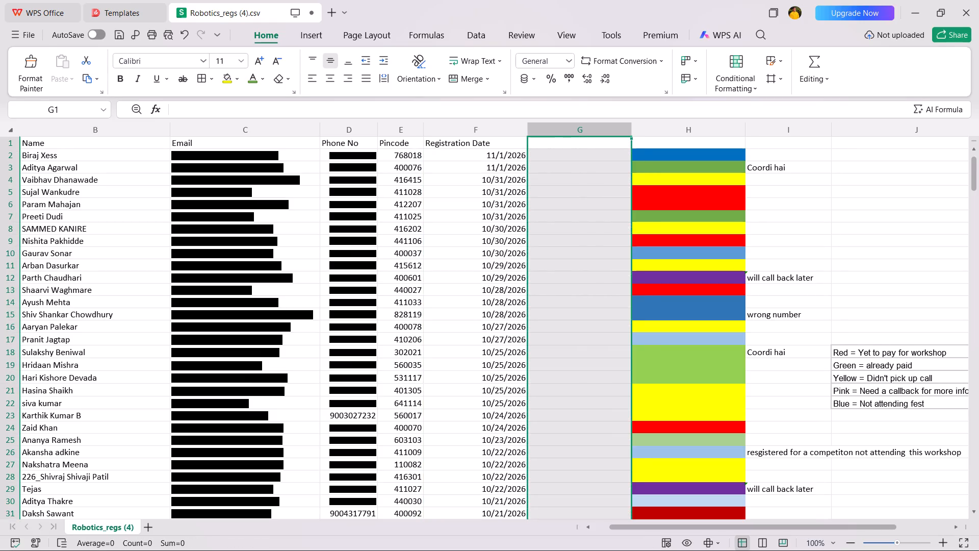
Copy the colour-coded status column H into column G, next to the registration dates.
{"action": "left_click", "coordinate": [658, 133]}
{"action": "key", "text": "ctrl+c"}
{"action": "left_click", "coordinate": [570, 134]}
{"action": "key", "text": "ctrl+v"}
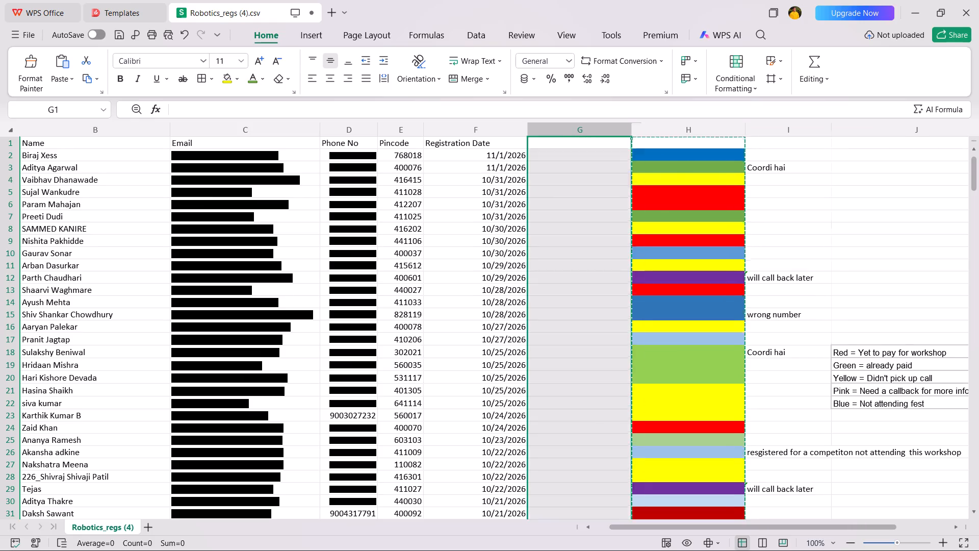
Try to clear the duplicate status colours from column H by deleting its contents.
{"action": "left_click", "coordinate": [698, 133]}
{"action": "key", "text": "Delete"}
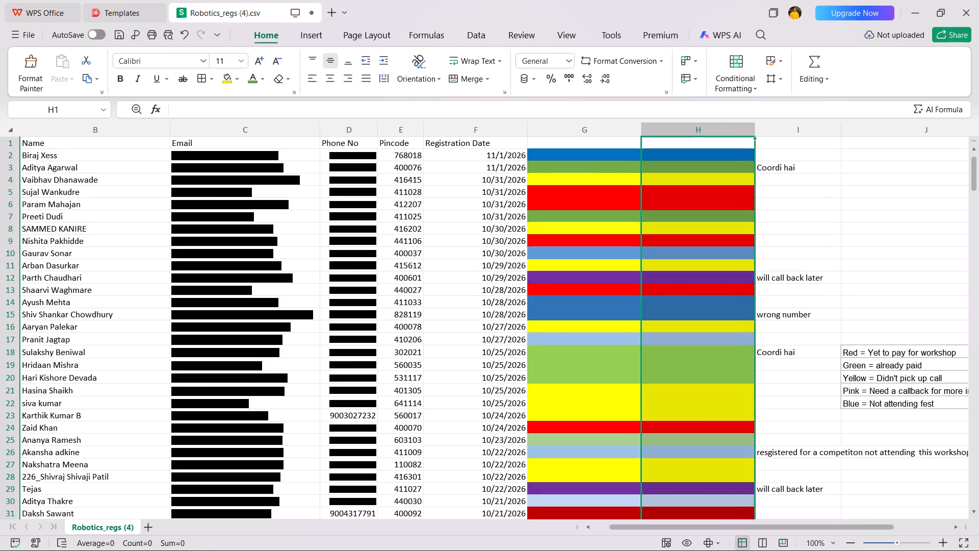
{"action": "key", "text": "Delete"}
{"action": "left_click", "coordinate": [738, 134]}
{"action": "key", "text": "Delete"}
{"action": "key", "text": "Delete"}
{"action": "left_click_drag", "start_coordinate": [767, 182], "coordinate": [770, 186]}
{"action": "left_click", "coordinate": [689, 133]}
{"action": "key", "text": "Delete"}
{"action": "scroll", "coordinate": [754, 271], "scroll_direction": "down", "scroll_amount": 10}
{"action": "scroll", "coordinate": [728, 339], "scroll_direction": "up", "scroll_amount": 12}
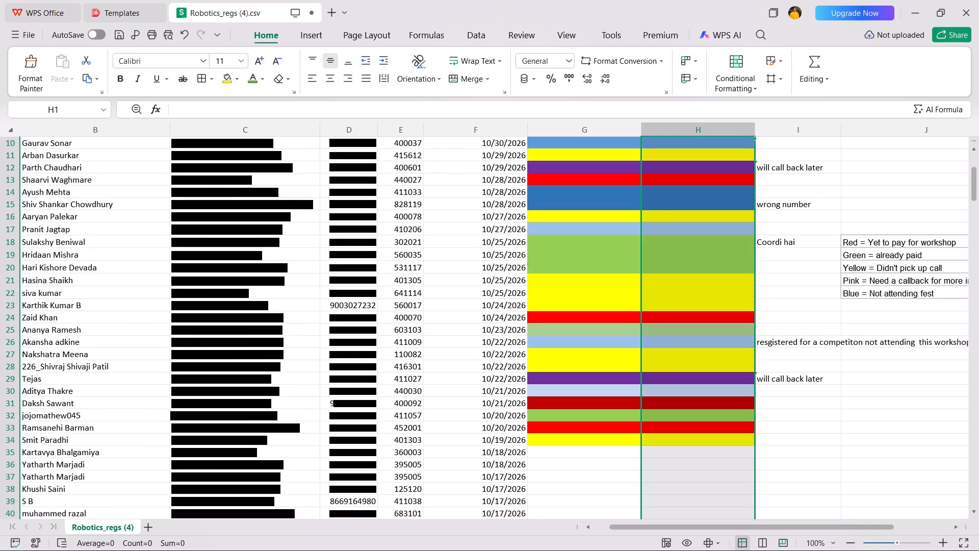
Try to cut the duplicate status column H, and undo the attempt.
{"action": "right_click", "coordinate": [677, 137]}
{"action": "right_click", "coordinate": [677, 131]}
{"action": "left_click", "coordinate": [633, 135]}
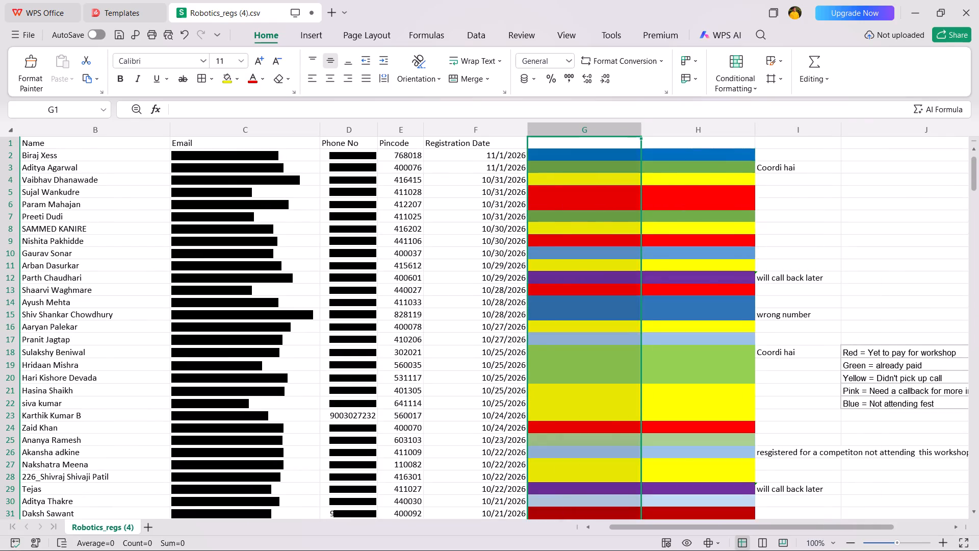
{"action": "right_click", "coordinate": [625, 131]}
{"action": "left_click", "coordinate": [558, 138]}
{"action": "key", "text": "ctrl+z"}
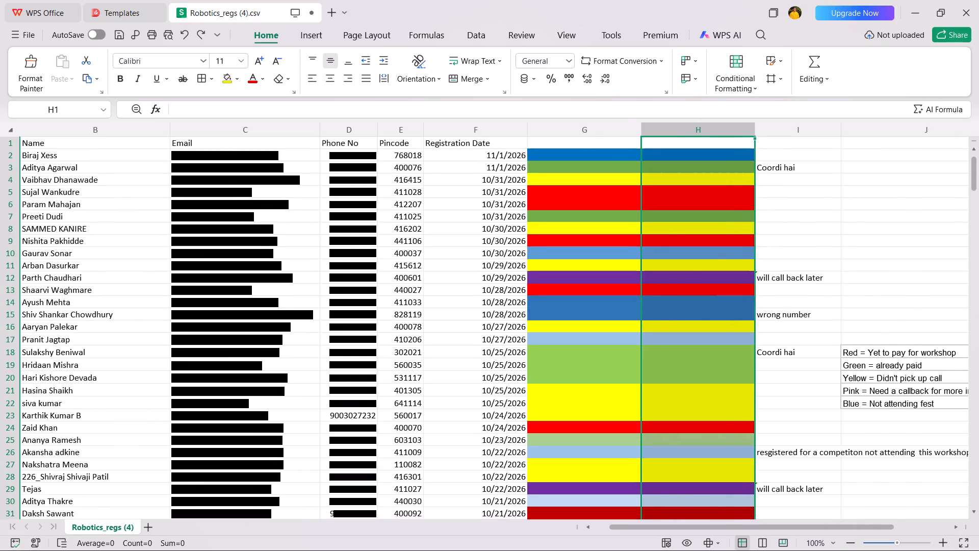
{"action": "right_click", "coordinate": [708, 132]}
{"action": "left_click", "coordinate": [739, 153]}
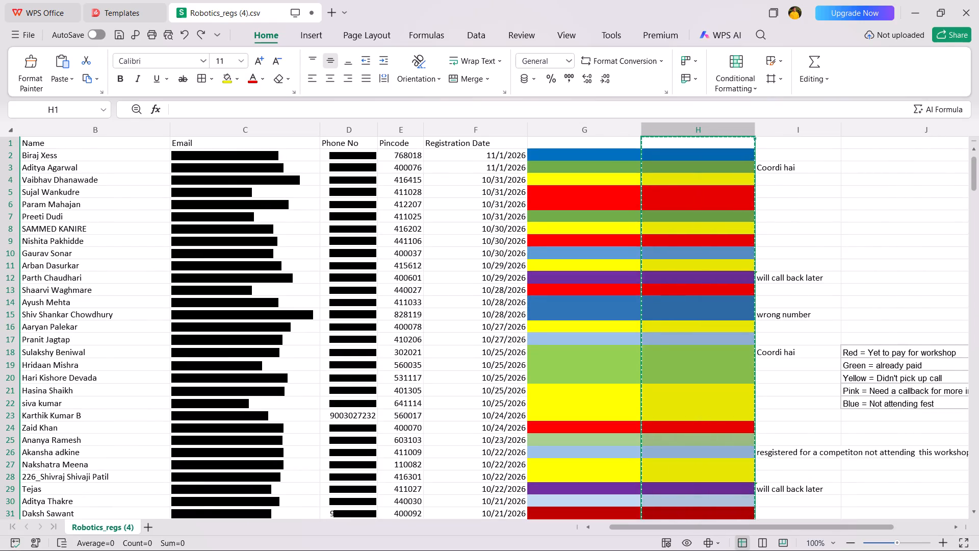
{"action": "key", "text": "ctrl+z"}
Delete the whole duplicate status column H.
{"action": "right_click", "coordinate": [704, 130]}
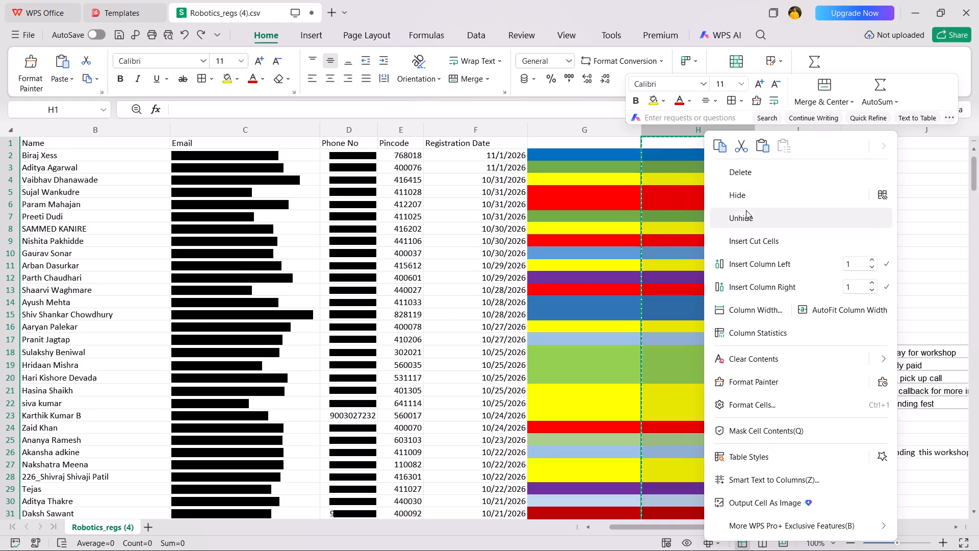
{"action": "left_click", "coordinate": [738, 170]}
{"action": "left_click", "coordinate": [765, 176]}
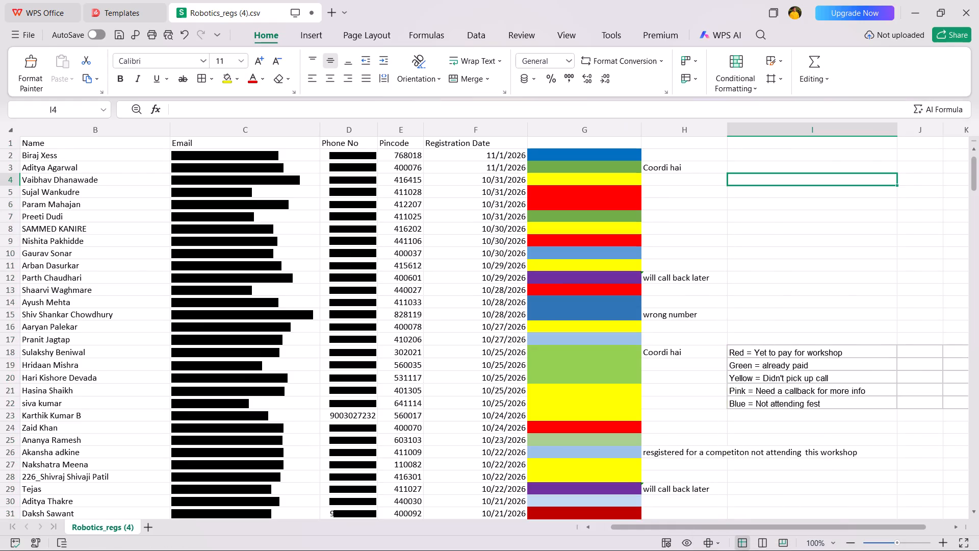
Look through the registrant rows around and below the last coloured entry in column G.
{"action": "scroll", "coordinate": [515, 235], "scroll_direction": "down", "scroll_amount": 7}
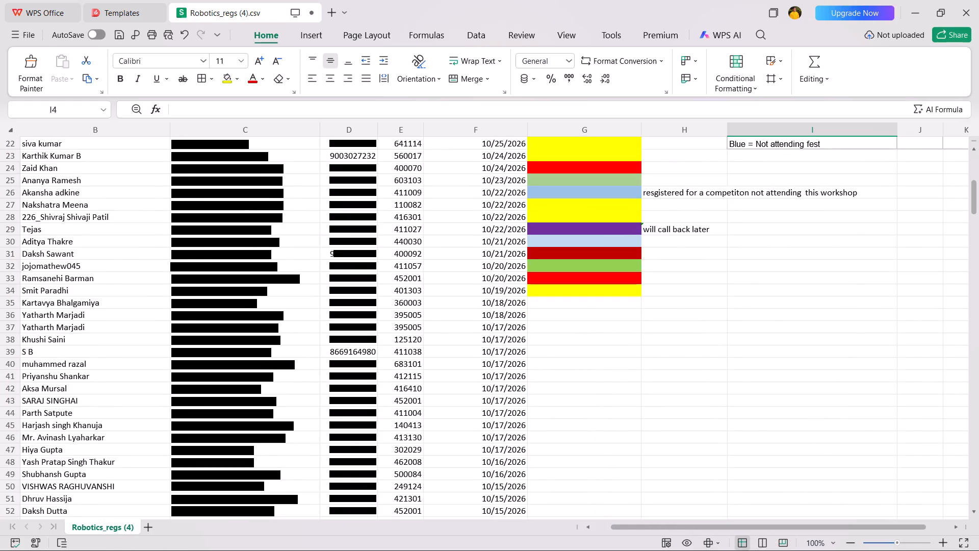
{"action": "left_click", "coordinate": [541, 305]}
{"action": "scroll", "coordinate": [538, 317], "scroll_direction": "down", "scroll_amount": 5}
{"action": "scroll", "coordinate": [535, 329], "scroll_direction": "up", "scroll_amount": 3}
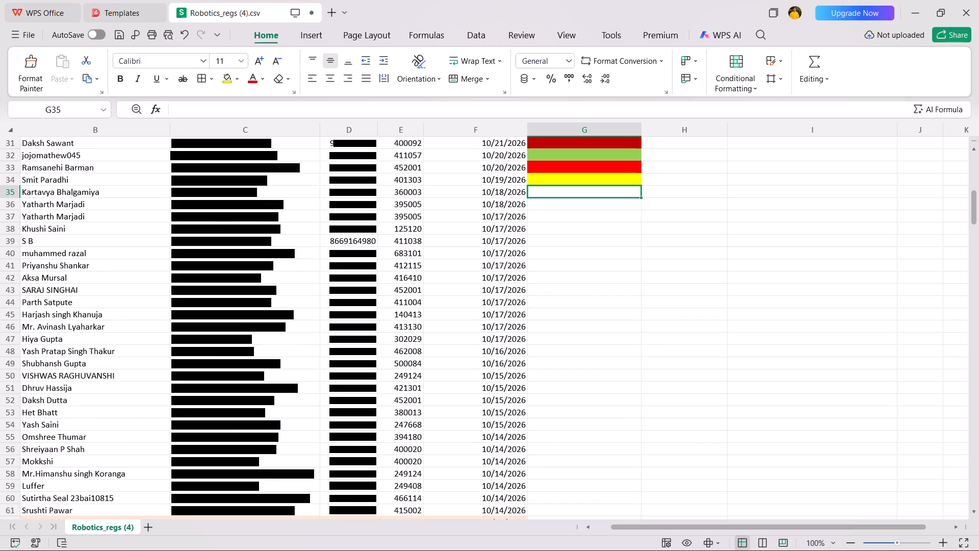
{"action": "scroll", "coordinate": [547, 311], "scroll_direction": "up", "scroll_amount": 10}
{"action": "scroll", "coordinate": [545, 311], "scroll_direction": "down", "scroll_amount": 8}
{"action": "scroll", "coordinate": [534, 311], "scroll_direction": "up", "scroll_amount": 5}
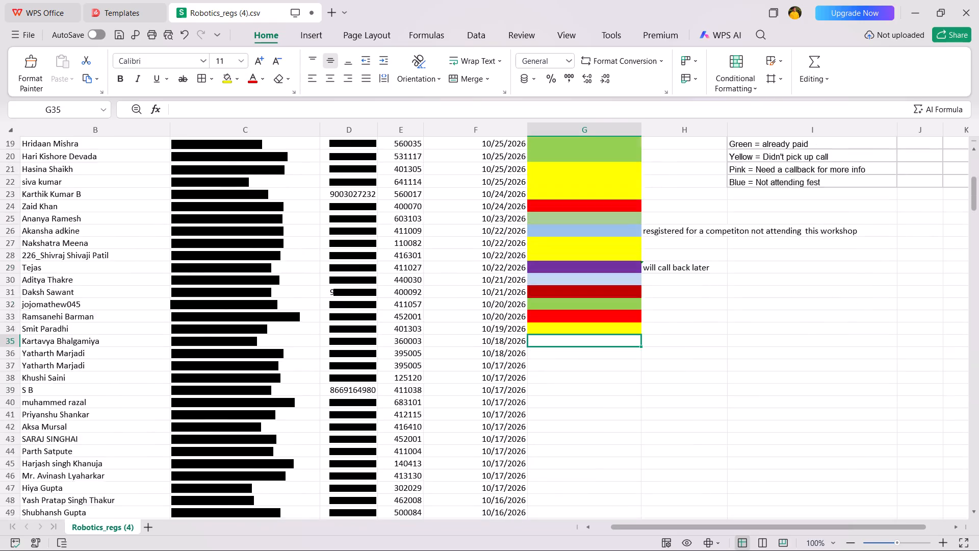
{"action": "scroll", "coordinate": [534, 310], "scroll_direction": "up", "scroll_amount": 3}
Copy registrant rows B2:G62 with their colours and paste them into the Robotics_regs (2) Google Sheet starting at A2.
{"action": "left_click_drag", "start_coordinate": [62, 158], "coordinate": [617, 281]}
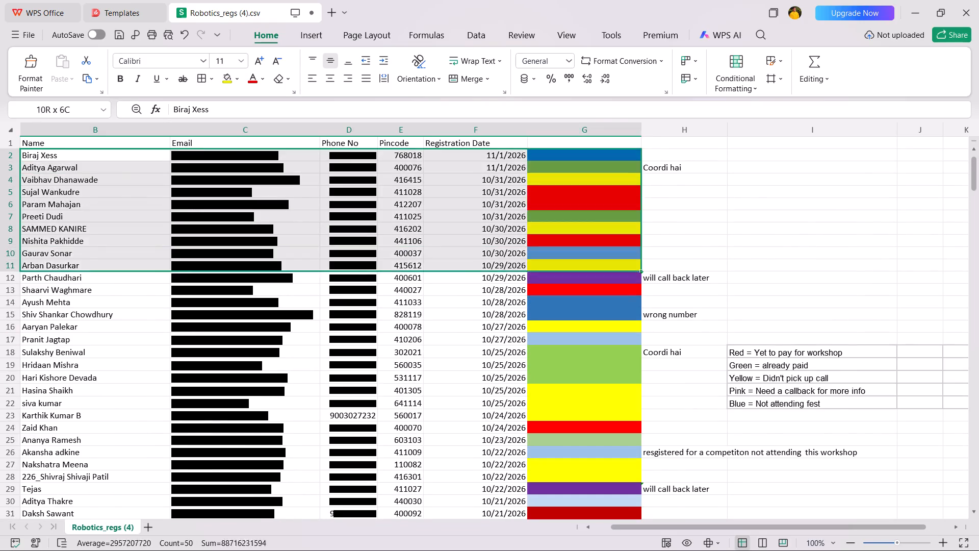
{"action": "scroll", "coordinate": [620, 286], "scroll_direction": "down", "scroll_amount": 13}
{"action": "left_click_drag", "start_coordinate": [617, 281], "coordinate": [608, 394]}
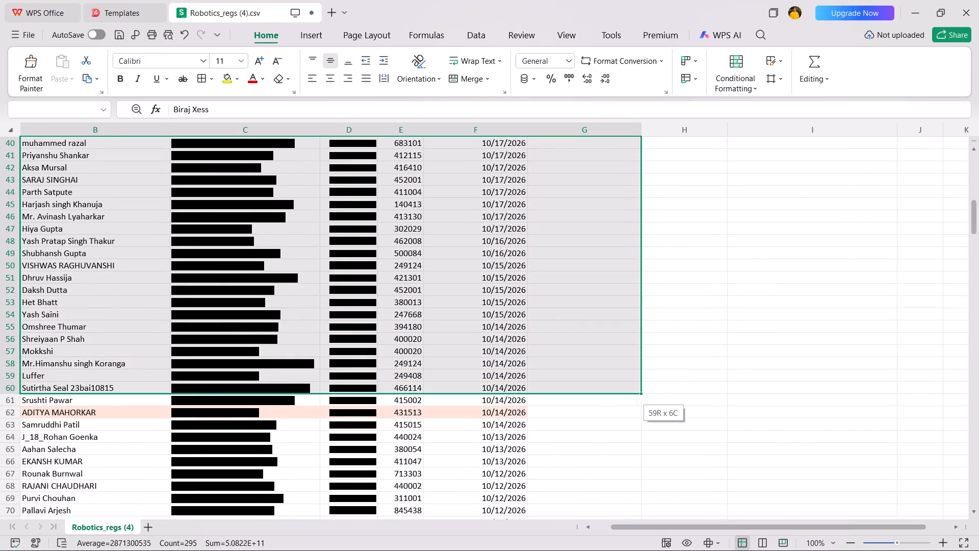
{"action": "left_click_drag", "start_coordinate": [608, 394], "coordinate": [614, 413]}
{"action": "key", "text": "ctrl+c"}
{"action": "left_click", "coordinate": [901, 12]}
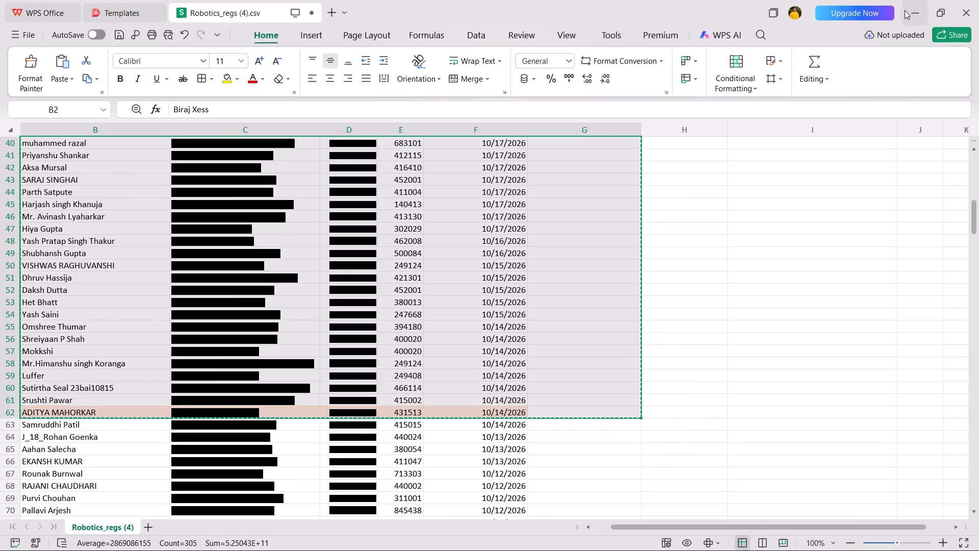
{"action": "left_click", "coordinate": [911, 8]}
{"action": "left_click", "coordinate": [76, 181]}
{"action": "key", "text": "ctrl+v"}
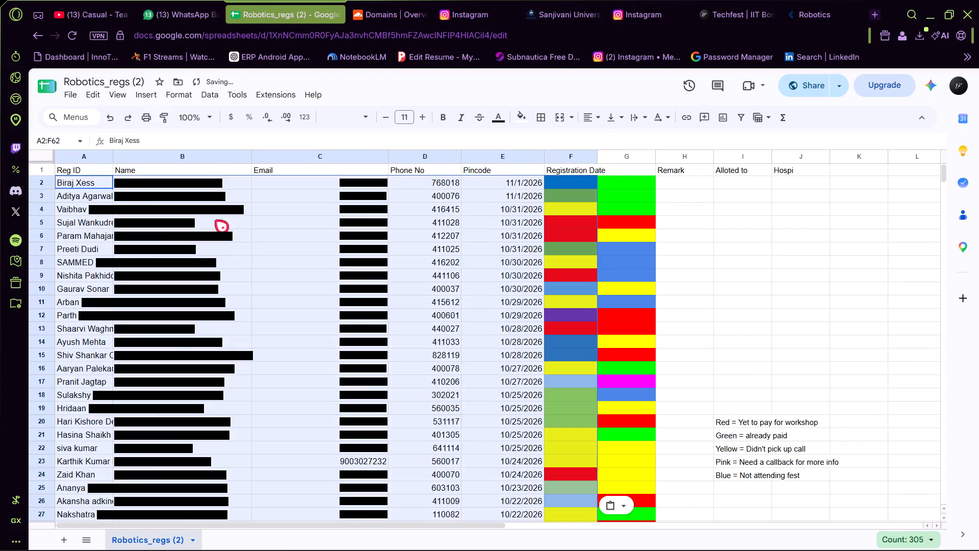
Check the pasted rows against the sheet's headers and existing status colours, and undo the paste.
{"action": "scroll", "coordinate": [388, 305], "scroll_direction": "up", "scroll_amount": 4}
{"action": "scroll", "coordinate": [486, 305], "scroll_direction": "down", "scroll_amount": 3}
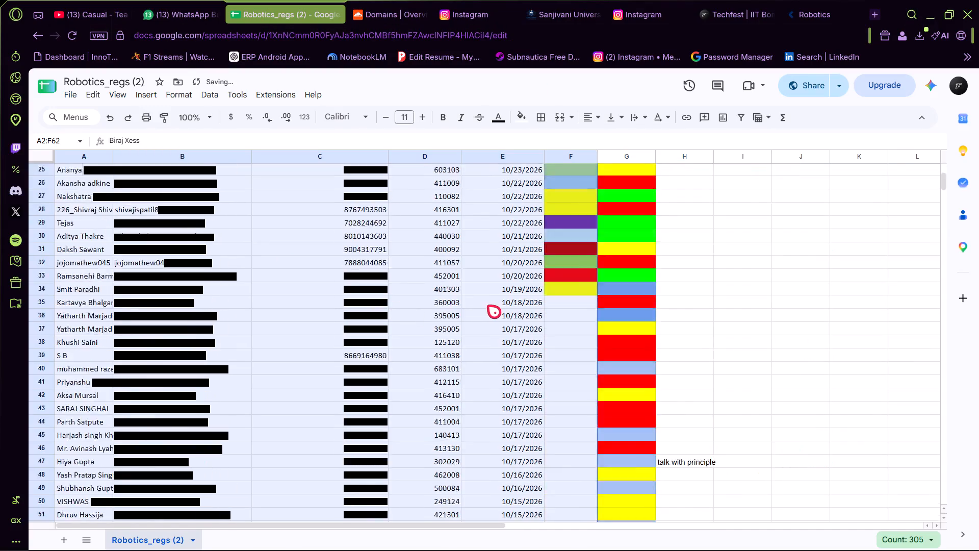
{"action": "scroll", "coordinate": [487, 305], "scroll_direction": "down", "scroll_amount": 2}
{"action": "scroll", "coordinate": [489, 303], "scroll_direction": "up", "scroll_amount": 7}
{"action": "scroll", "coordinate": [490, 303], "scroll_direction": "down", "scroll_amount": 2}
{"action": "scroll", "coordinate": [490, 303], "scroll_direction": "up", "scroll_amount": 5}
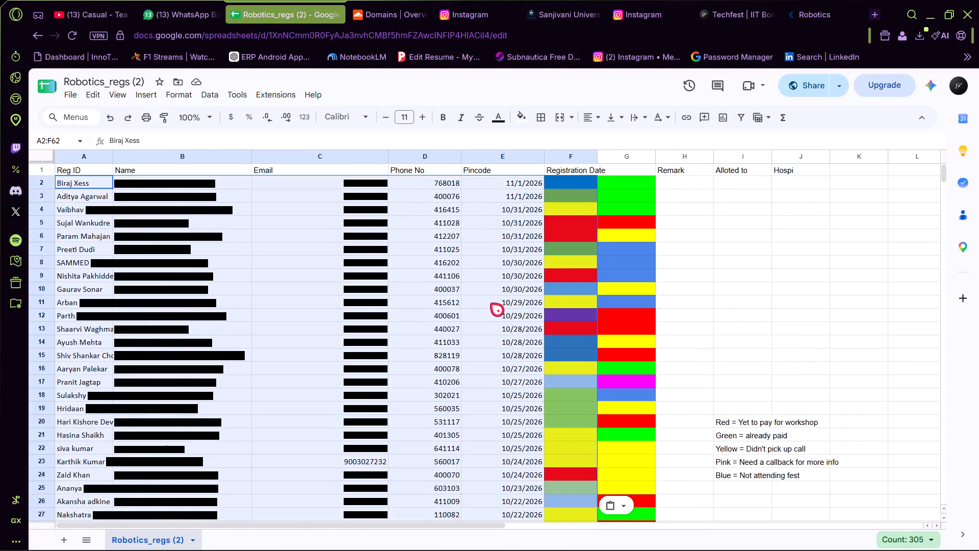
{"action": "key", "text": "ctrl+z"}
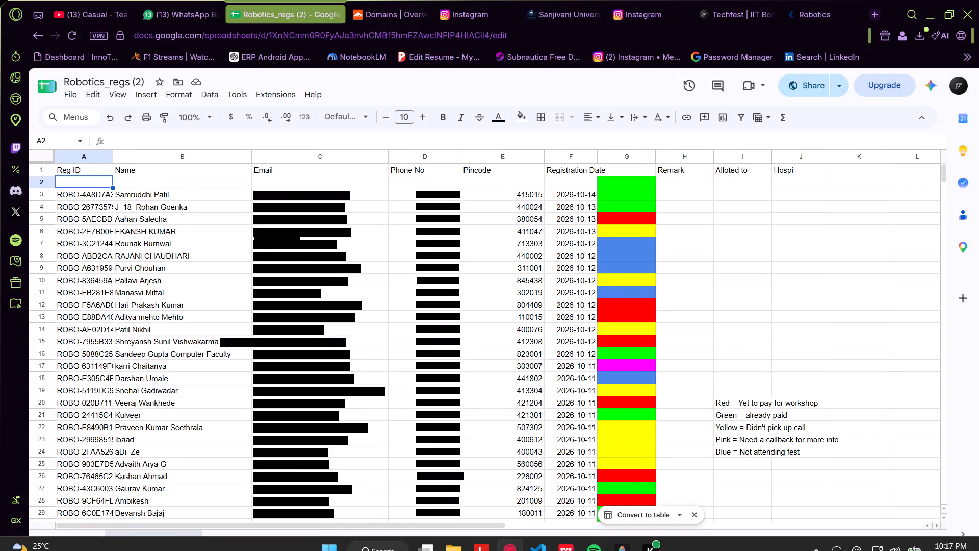
Return to Robotics_regs (4).csv in WPS Office, select the Email column, and review the column order and registrant rows.
{"action": "left_click", "coordinate": [574, 536]}
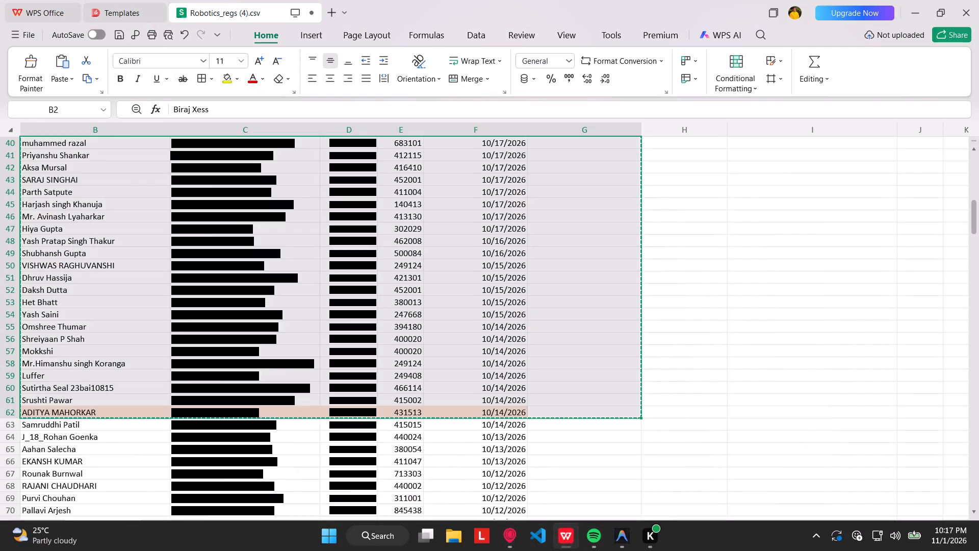
{"action": "scroll", "coordinate": [99, 262], "scroll_direction": "up", "scroll_amount": 20}
{"action": "scroll", "coordinate": [99, 262], "scroll_direction": "up", "scroll_amount": 3}
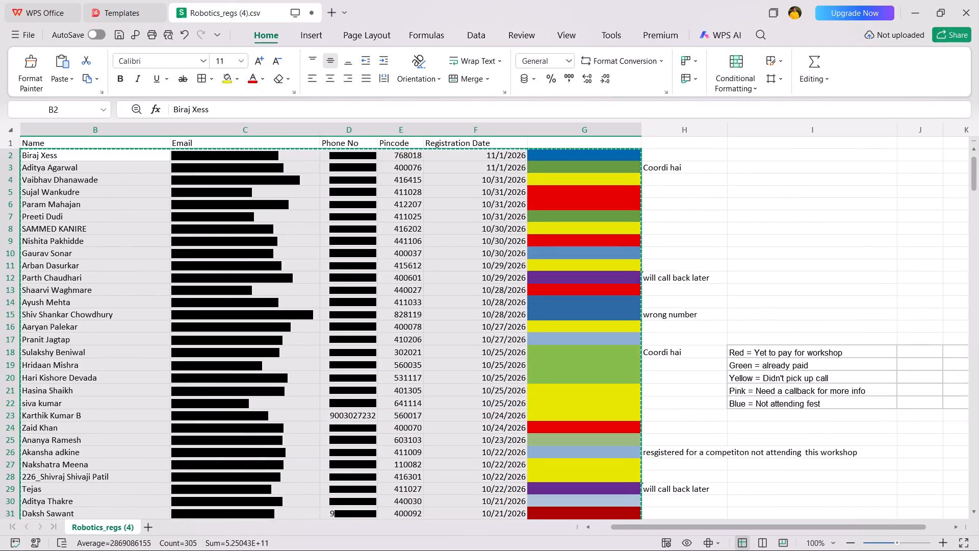
{"action": "left_click", "coordinate": [220, 130]}
{"action": "scroll", "coordinate": [89, 163], "scroll_direction": "up", "scroll_amount": 5}
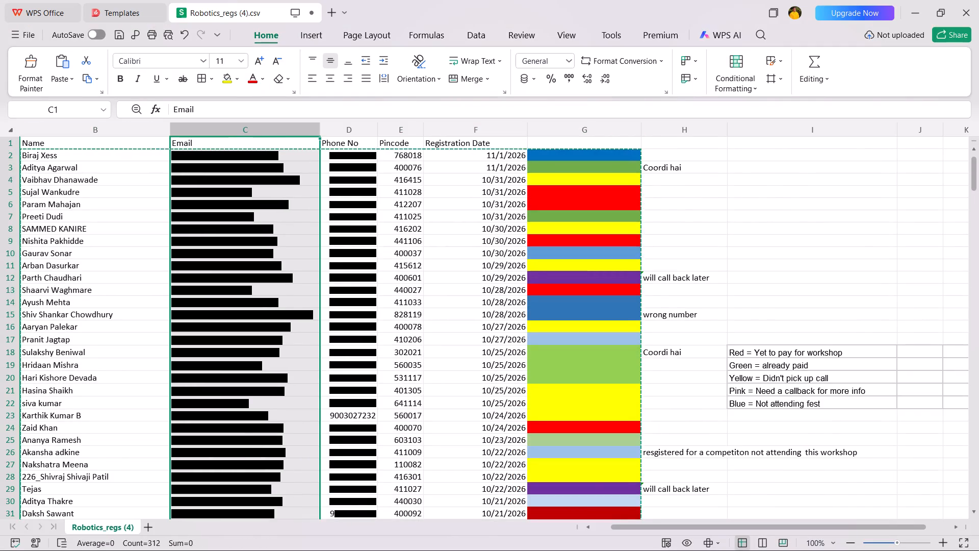
{"action": "scroll", "coordinate": [71, 136], "scroll_direction": "up", "scroll_amount": 2}
{"action": "scroll", "coordinate": [91, 167], "scroll_direction": "down", "scroll_amount": 5}
{"action": "scroll", "coordinate": [91, 169], "scroll_direction": "up", "scroll_amount": 7}
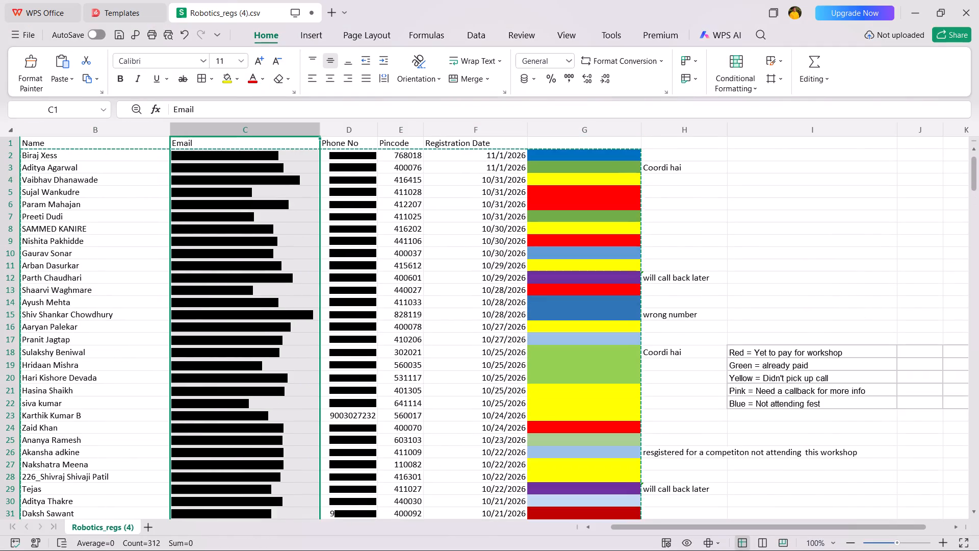
{"action": "scroll", "coordinate": [93, 172], "scroll_direction": "down", "scroll_amount": 12}
{"action": "scroll", "coordinate": [50, 209], "scroll_direction": "up", "scroll_amount": 7}
{"action": "scroll", "coordinate": [50, 212], "scroll_direction": "down", "scroll_amount": 16}
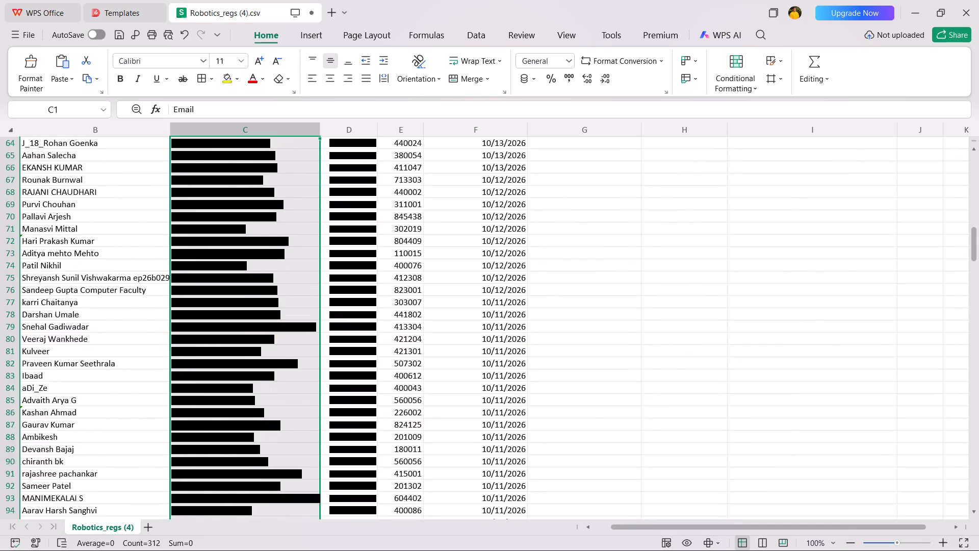
{"action": "scroll", "coordinate": [69, 197], "scroll_direction": "down", "scroll_amount": 1}
{"action": "scroll", "coordinate": [69, 198], "scroll_direction": "up", "scroll_amount": 20}
{"action": "scroll", "coordinate": [69, 198], "scroll_direction": "up", "scroll_amount": 10}
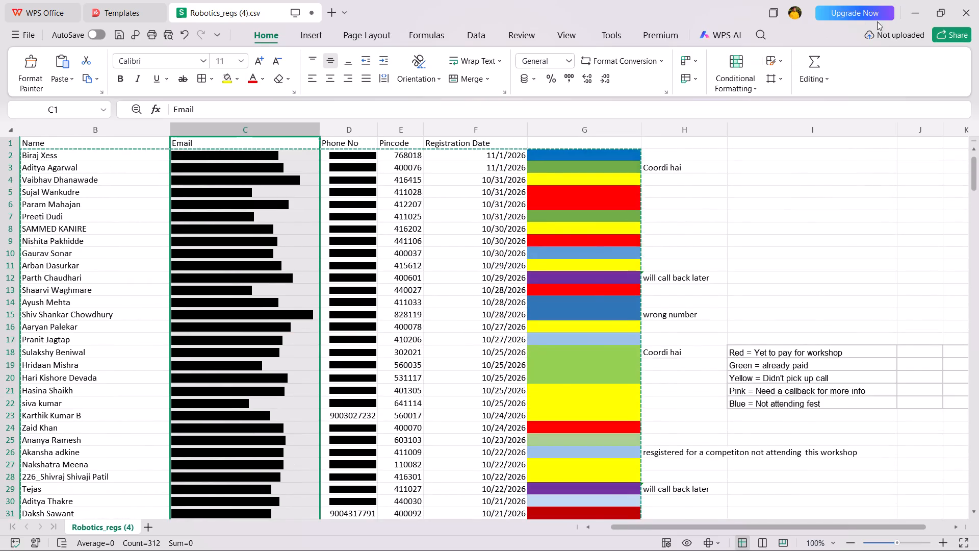
Switch to the Robotics_regs (2) Google Sheet and paste the copied registrant rows with their status colours starting at B2.
{"action": "left_click", "coordinate": [906, 8]}
{"action": "left_click", "coordinate": [169, 181]}
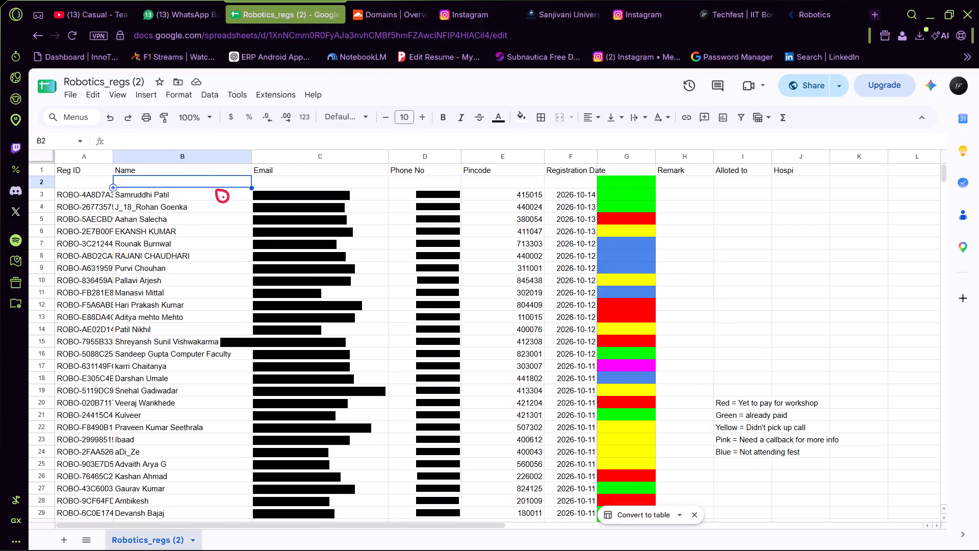
{"action": "key", "text": "ctrl+v"}
{"action": "scroll", "coordinate": [305, 206], "scroll_direction": "down", "scroll_amount": 3}
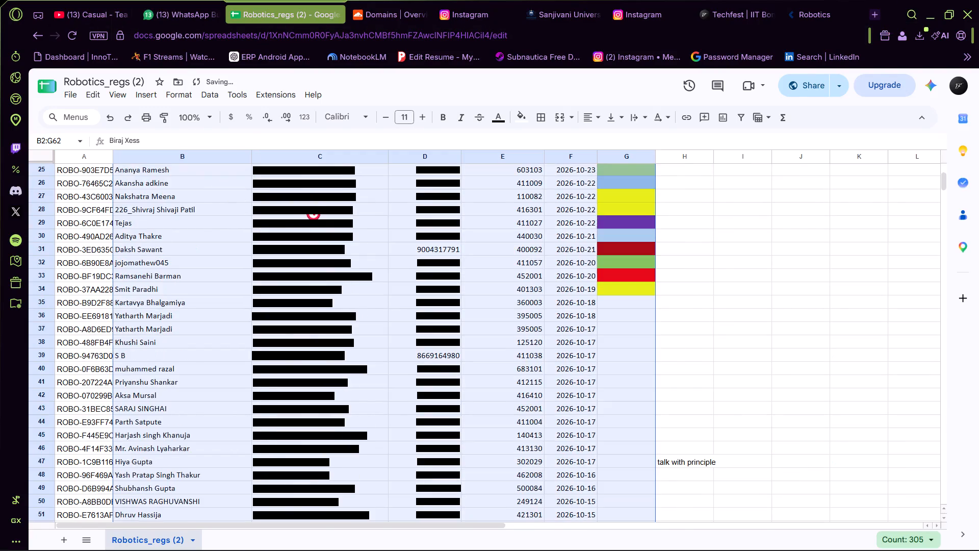
{"action": "scroll", "coordinate": [312, 206], "scroll_direction": "down", "scroll_amount": 3}
Remove the pink fill from cells B62:F62, the last of the pasted registrant rows.
{"action": "left_click", "coordinate": [142, 344]}
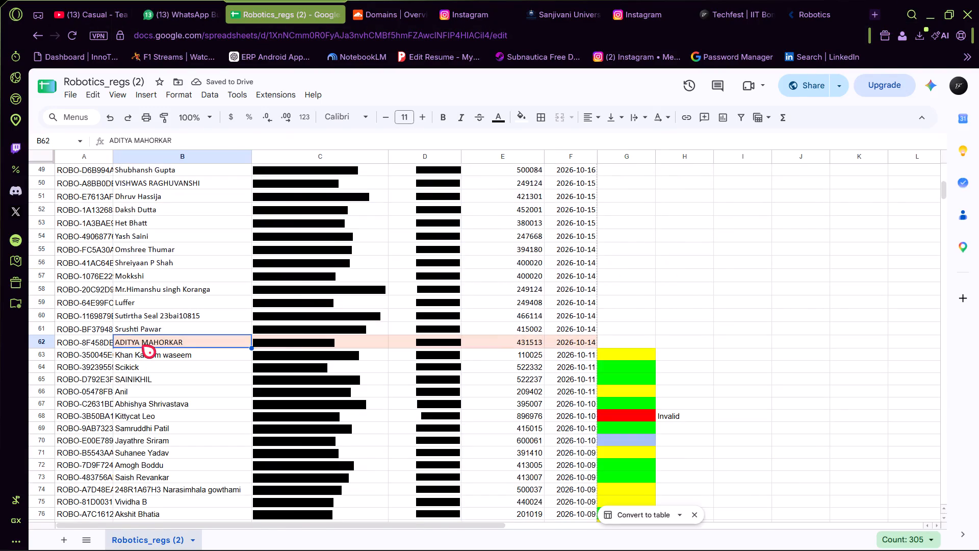
{"action": "left_click_drag", "start_coordinate": [146, 343], "coordinate": [560, 337]}
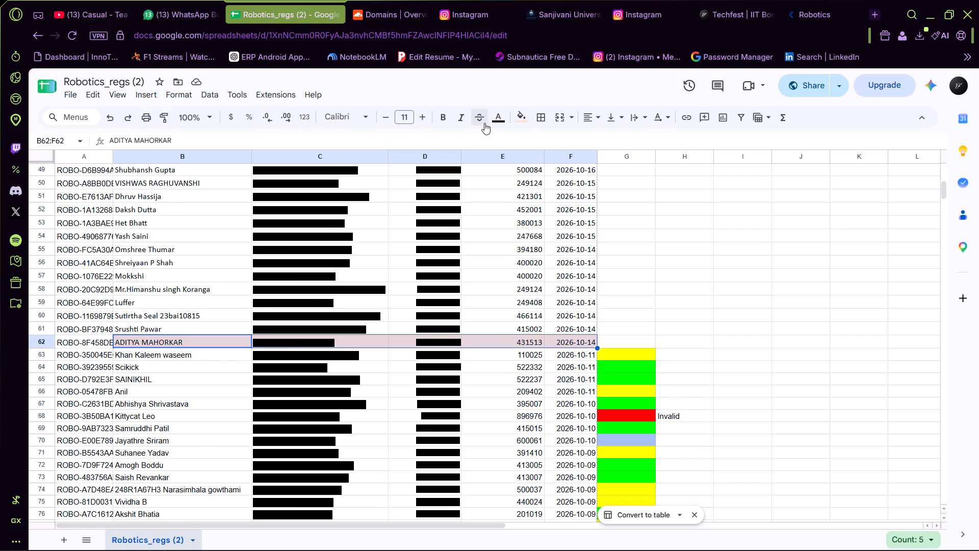
{"action": "left_click", "coordinate": [515, 122]}
{"action": "left_click", "coordinate": [638, 158]}
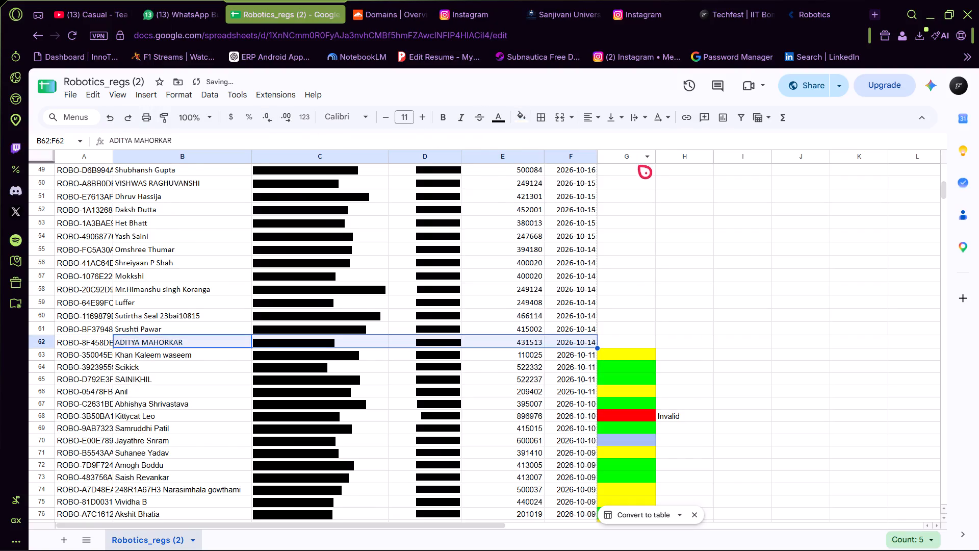
Open the sharing settings of the Robotics_regs (2) sheet.
{"action": "scroll", "coordinate": [615, 274], "scroll_direction": "up", "scroll_amount": 15}
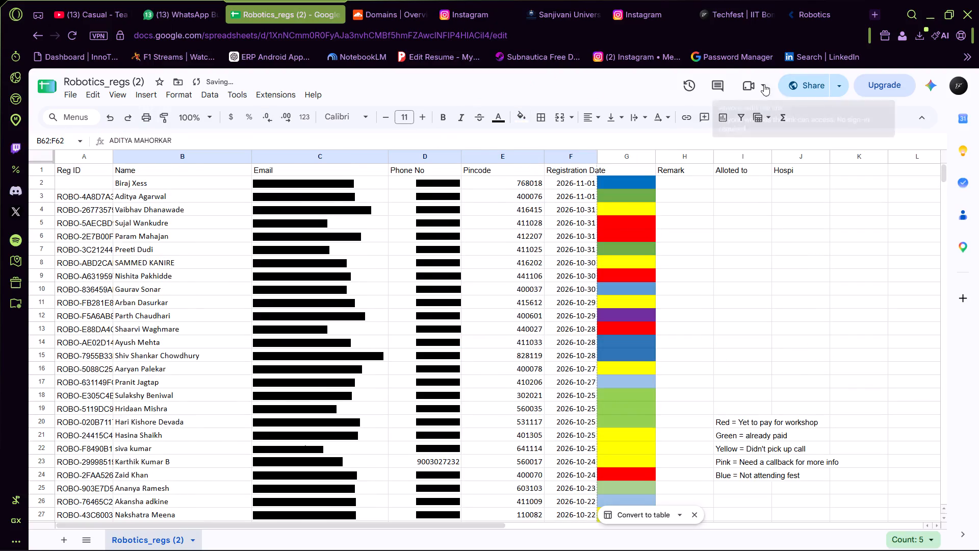
{"action": "left_click", "coordinate": [809, 83]}
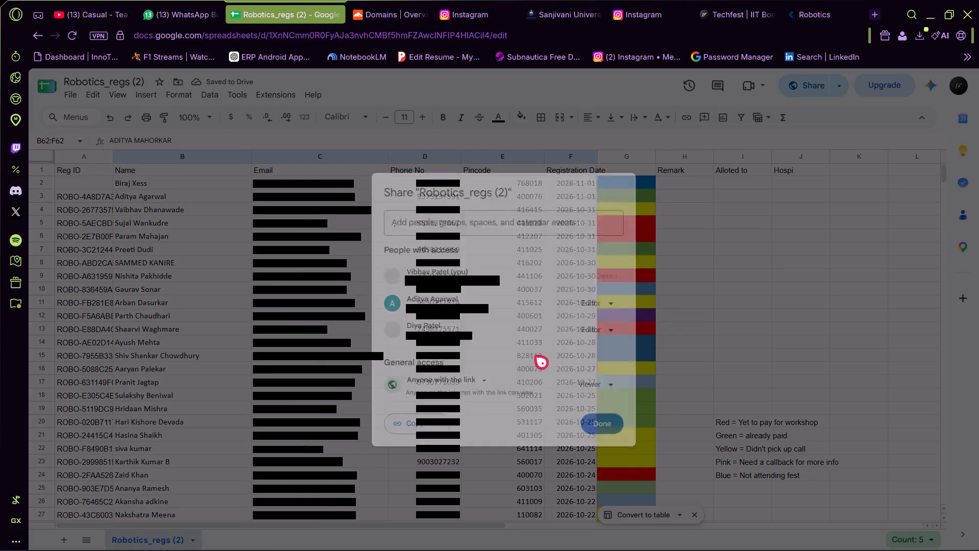
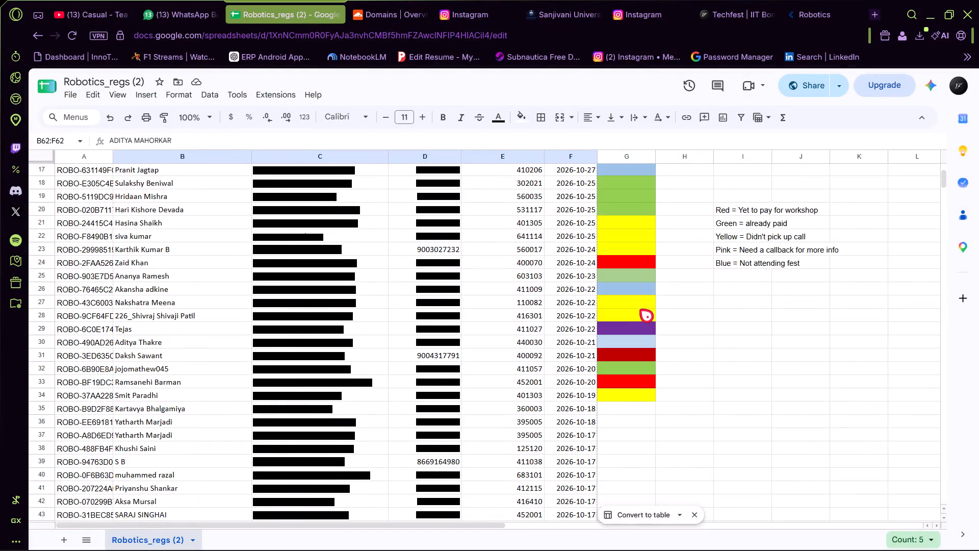
Examine the registrant rows of the Google Sheet, comparing the status colours in column G and the Remark entries in column H.
{"action": "scroll", "coordinate": [638, 390], "scroll_direction": "up", "scroll_amount": 6}
{"action": "scroll", "coordinate": [680, 220], "scroll_direction": "down", "scroll_amount": 4}
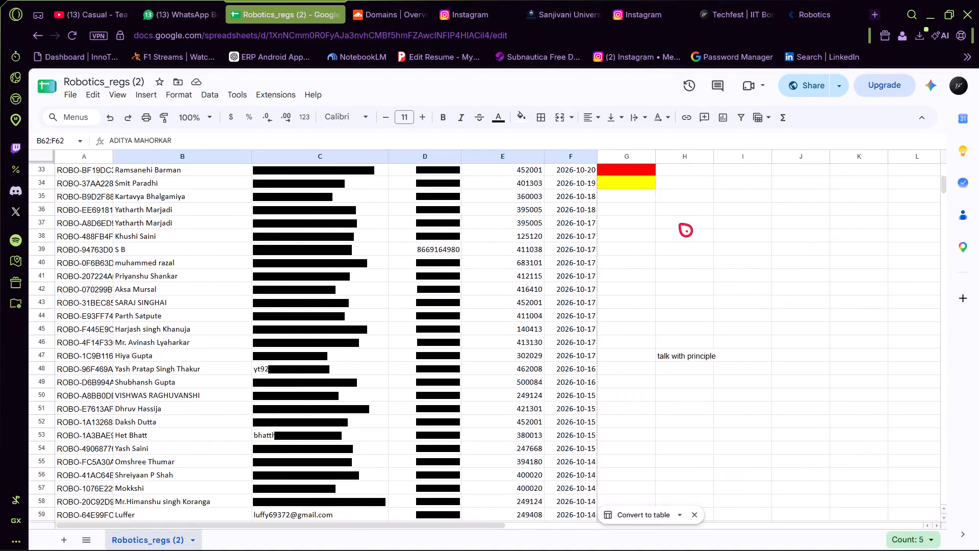
{"action": "scroll", "coordinate": [679, 223], "scroll_direction": "down", "scroll_amount": 1}
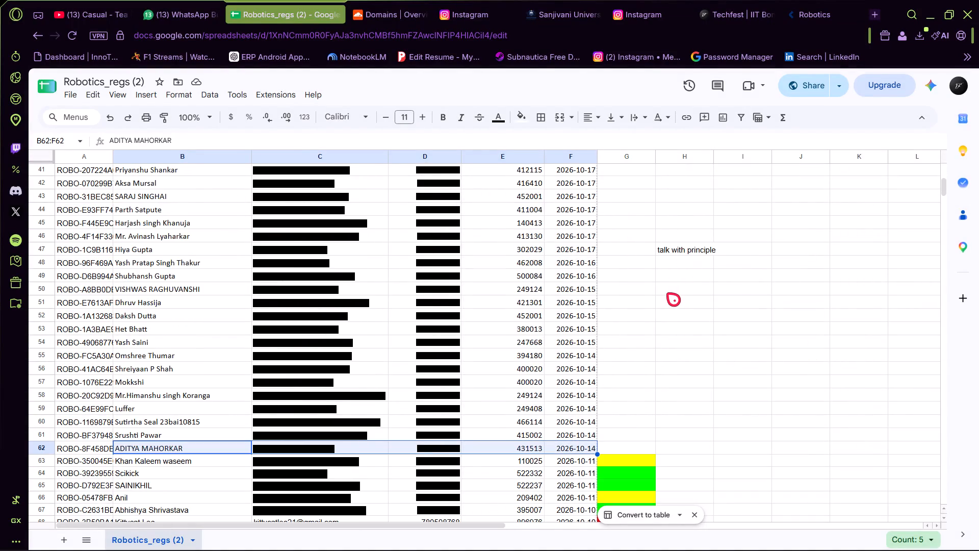
{"action": "scroll", "coordinate": [664, 291], "scroll_direction": "up", "scroll_amount": 4}
{"action": "scroll", "coordinate": [664, 303], "scroll_direction": "down", "scroll_amount": 10}
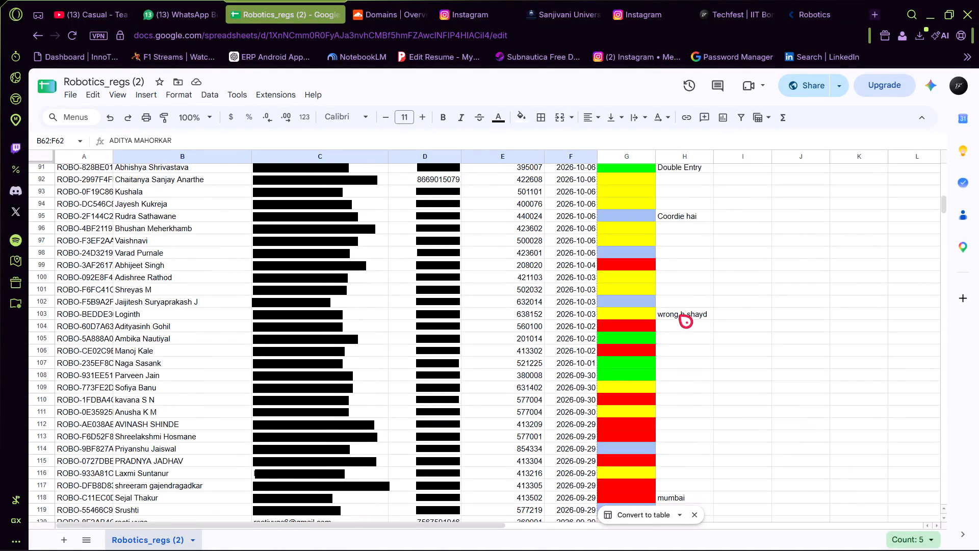
{"action": "scroll", "coordinate": [679, 314], "scroll_direction": "up", "scroll_amount": 1}
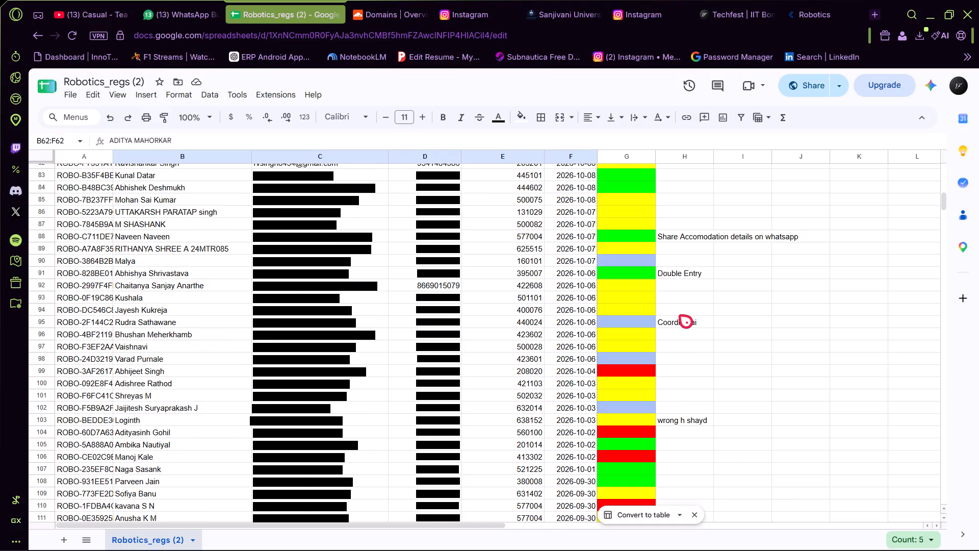
{"action": "scroll", "coordinate": [679, 314], "scroll_direction": "down", "scroll_amount": 5}
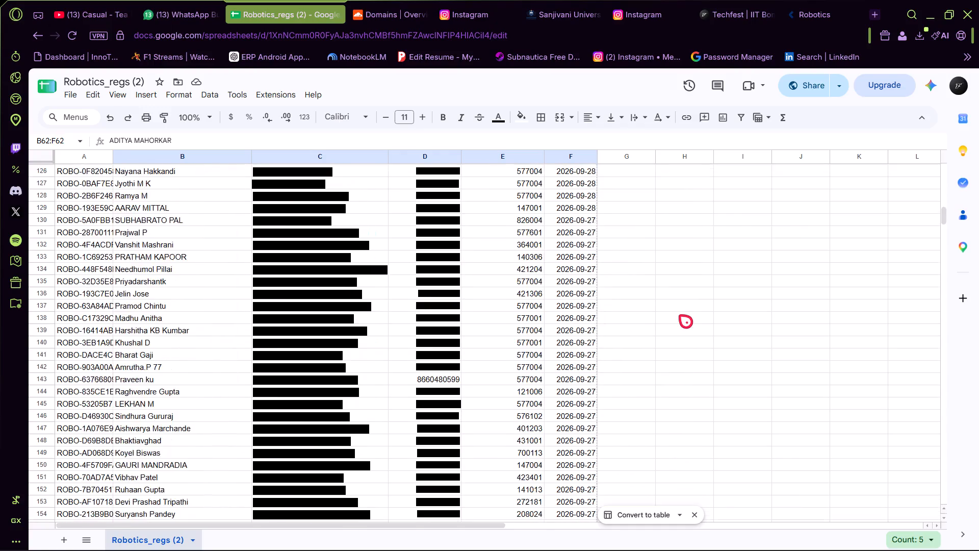
{"action": "scroll", "coordinate": [678, 314], "scroll_direction": "up", "scroll_amount": 20}
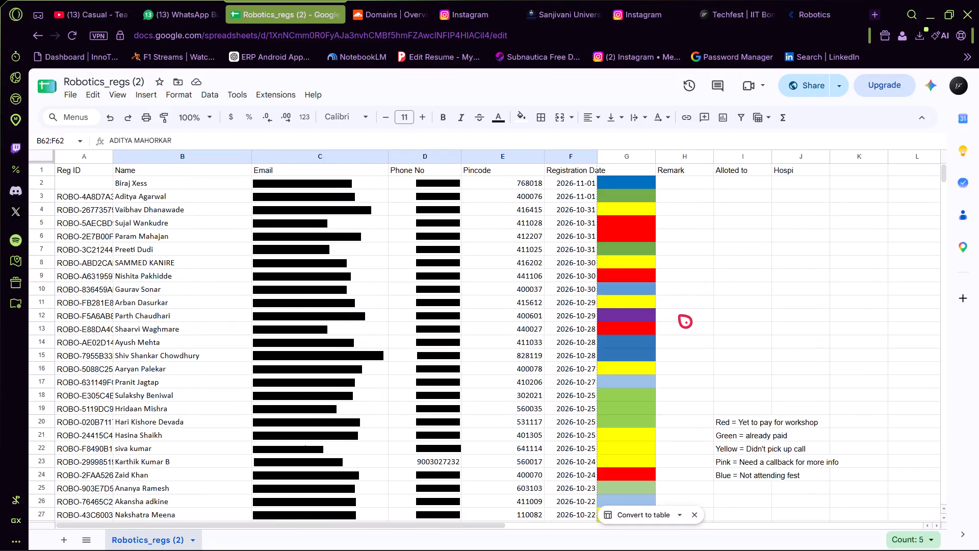
Switch back to Robotics_regs (4).csv in WPS Office.
{"action": "left_click", "coordinate": [568, 540]}
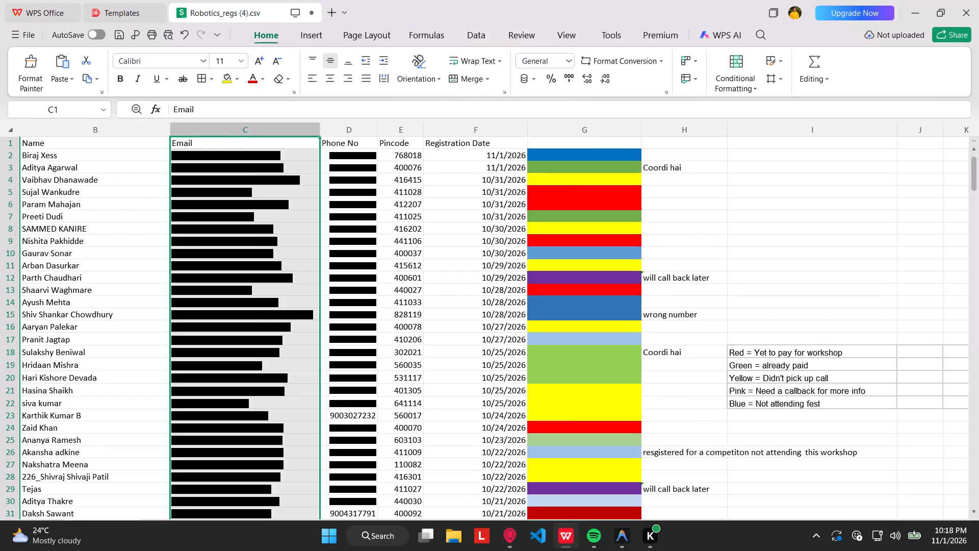
Copy the registrant remarks in column H, from H3 to H29, beside the colour-coded statuses.
{"action": "left_click_drag", "start_coordinate": [671, 166], "coordinate": [710, 194]}
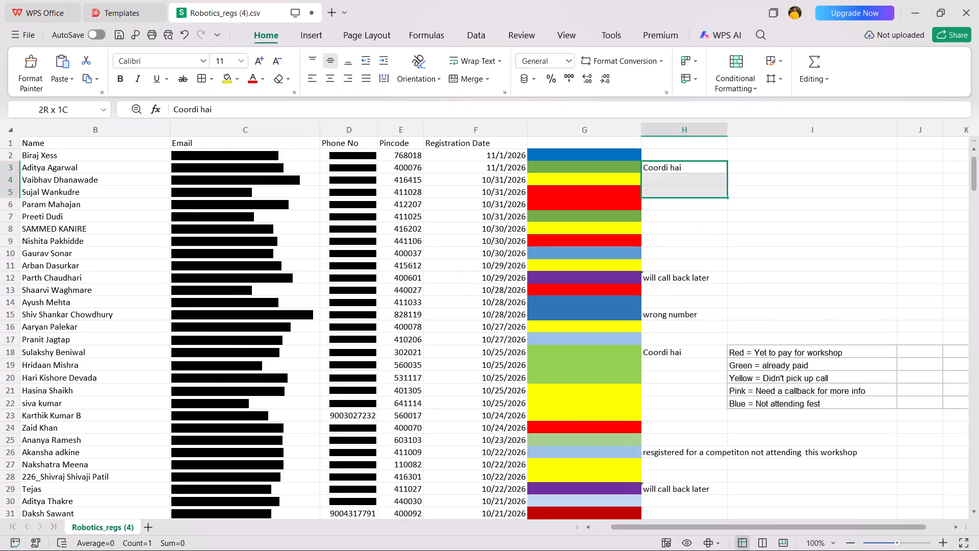
{"action": "left_click_drag", "start_coordinate": [710, 194], "coordinate": [677, 419]}
{"action": "scroll", "coordinate": [757, 271], "scroll_direction": "down", "scroll_amount": 2}
{"action": "key", "text": "ctrl+c"}
{"action": "scroll", "coordinate": [643, 283], "scroll_direction": "up", "scroll_amount": 5}
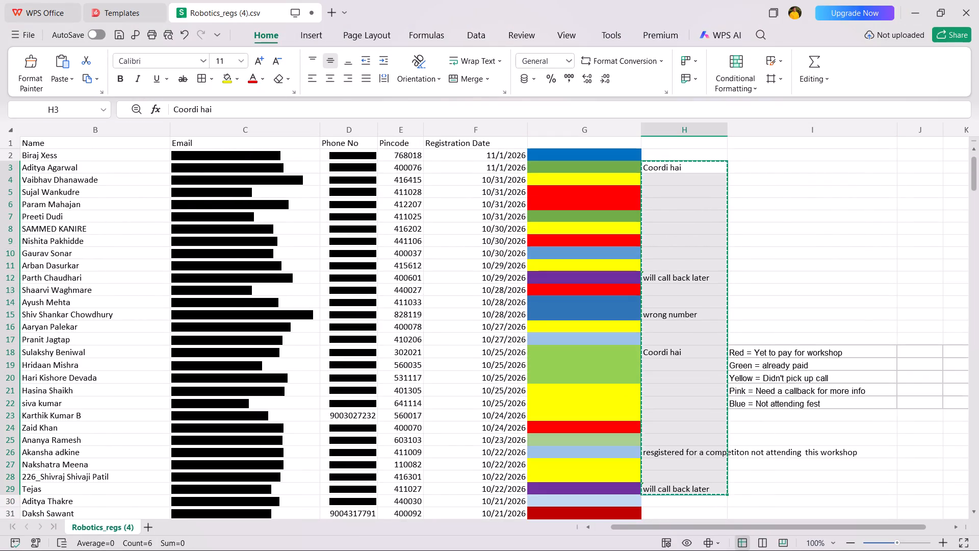
Switch to the Robotics_regs (2) Google Sheet and paste the copied remarks into the Remark column starting at H3.
{"action": "left_click", "coordinate": [910, 18]}
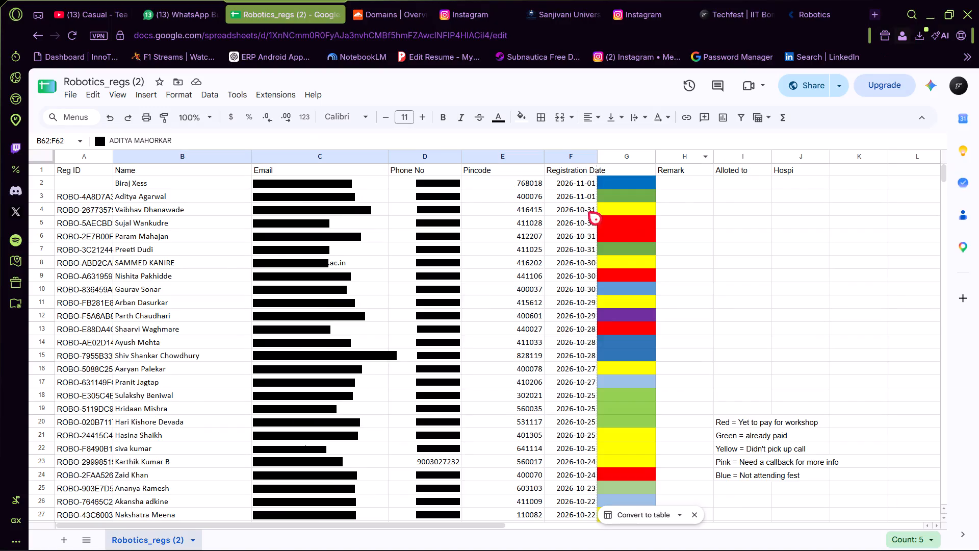
{"action": "scroll", "coordinate": [568, 225], "scroll_direction": "up", "scroll_amount": 5}
{"action": "left_click", "coordinate": [673, 193]}
{"action": "key", "text": "ctrl+v"}
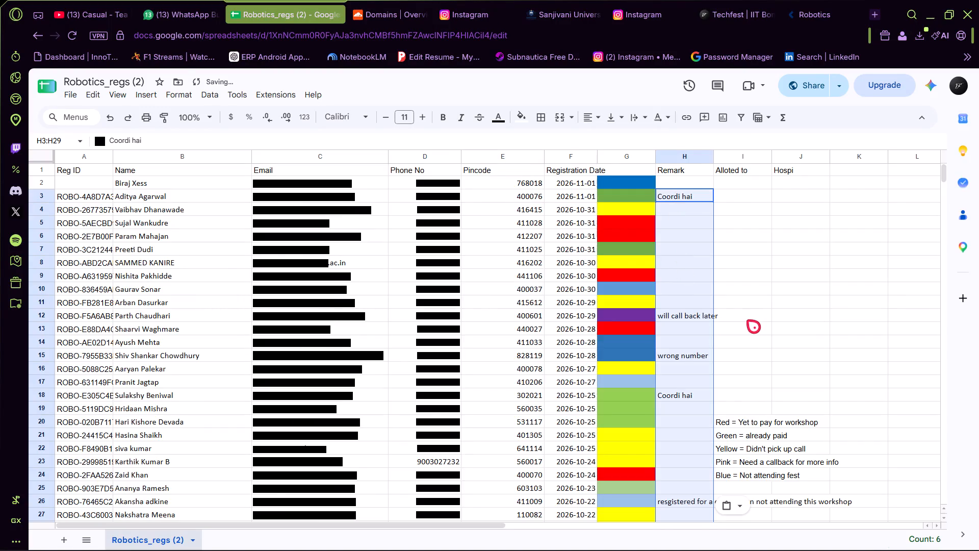
Widen the Remark column slightly to give the pasted remarks more room.
{"action": "left_click_drag", "start_coordinate": [713, 156], "coordinate": [736, 159]}
{"action": "left_click", "coordinate": [807, 255]}
Review the pasted remarks and status colours down the sheet, and select status cell G35 below the coloured rows.
{"action": "scroll", "coordinate": [783, 277], "scroll_direction": "down", "scroll_amount": 2}
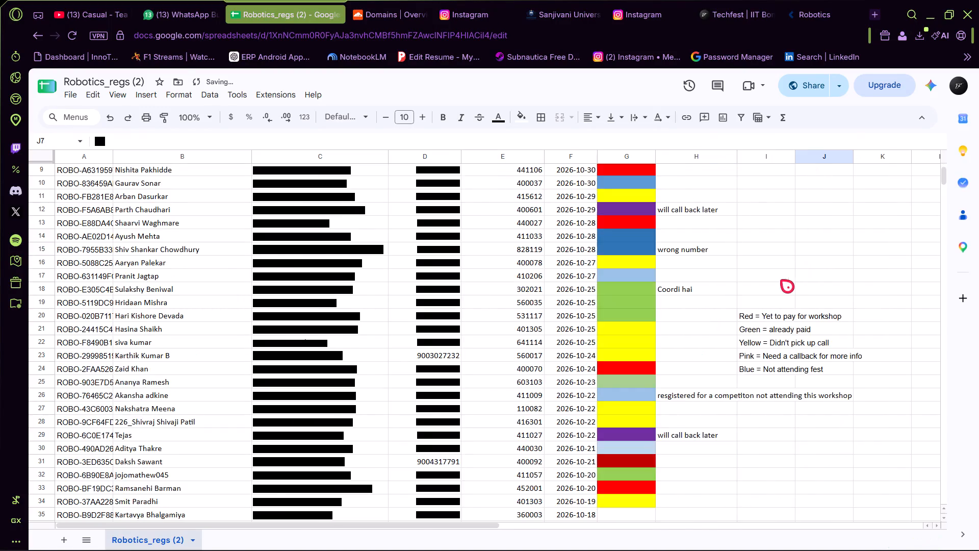
{"action": "scroll", "coordinate": [744, 195], "scroll_direction": "up", "scroll_amount": 3}
{"action": "left_click", "coordinate": [742, 284]}
{"action": "scroll", "coordinate": [705, 331], "scroll_direction": "down", "scroll_amount": 3}
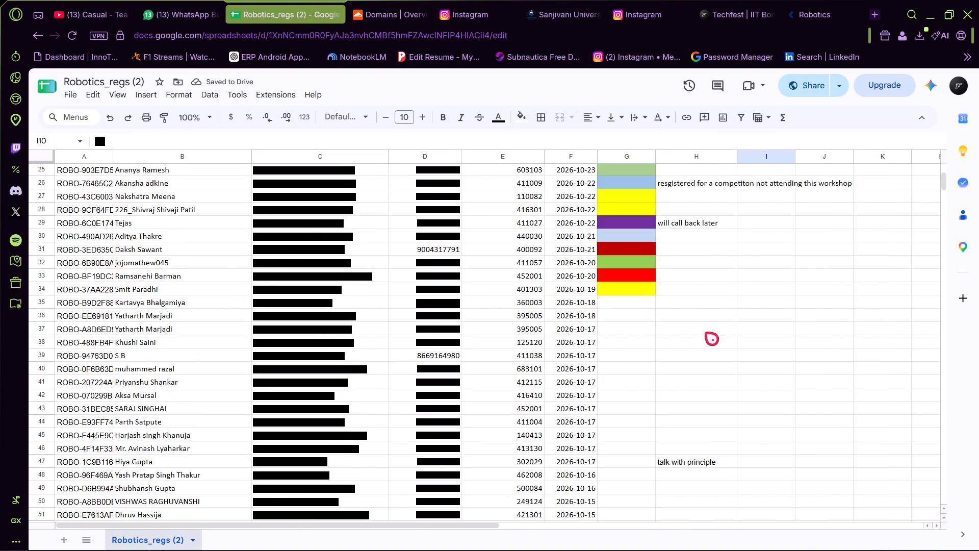
{"action": "left_click", "coordinate": [635, 302]}
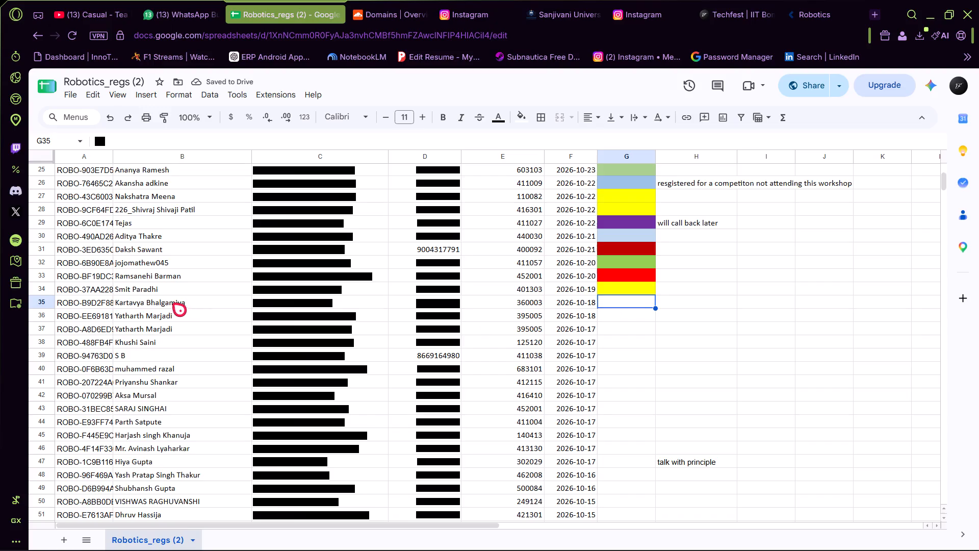
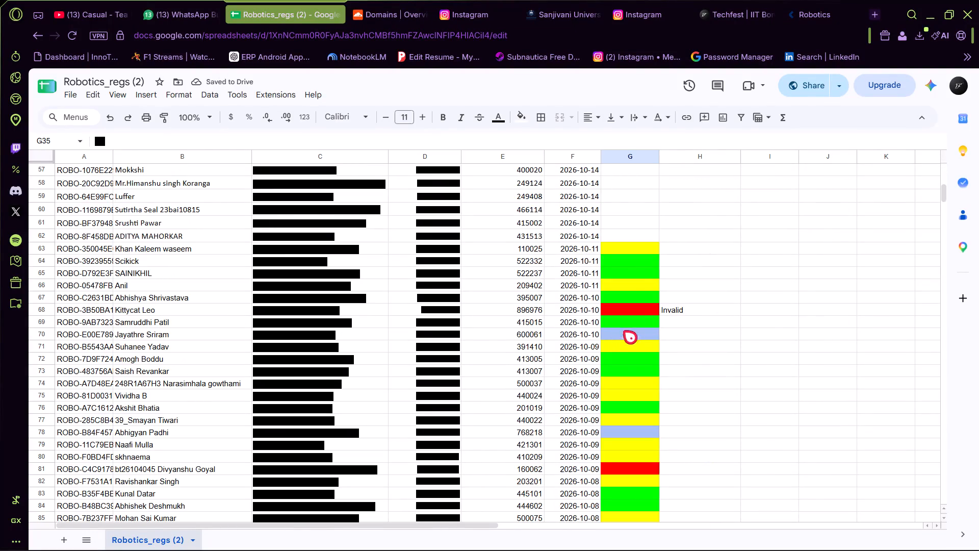
Copy the bright green status cell G64 for use on the darker green status cell G3.
{"action": "left_click", "coordinate": [624, 267]}
{"action": "key", "text": "ctrl+c"}
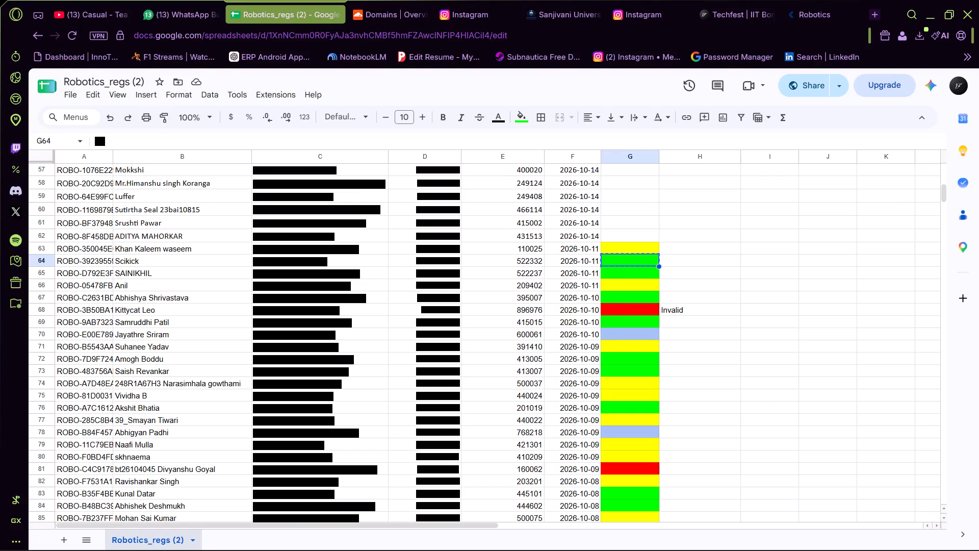
{"action": "scroll", "coordinate": [624, 266], "scroll_direction": "up", "scroll_amount": 4}
{"action": "scroll", "coordinate": [638, 188], "scroll_direction": "up", "scroll_amount": 3}
{"action": "left_click", "coordinate": [634, 196]}
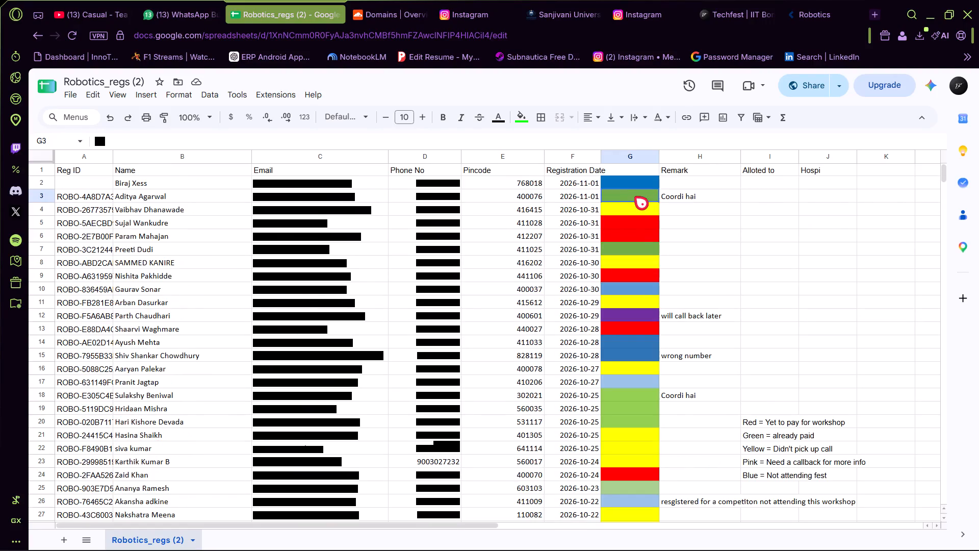
Paste the bright green status fill into G3, G18:G20, G25 and G32 in place of the muted green shades.
{"action": "key", "text": "ctrl+v"}
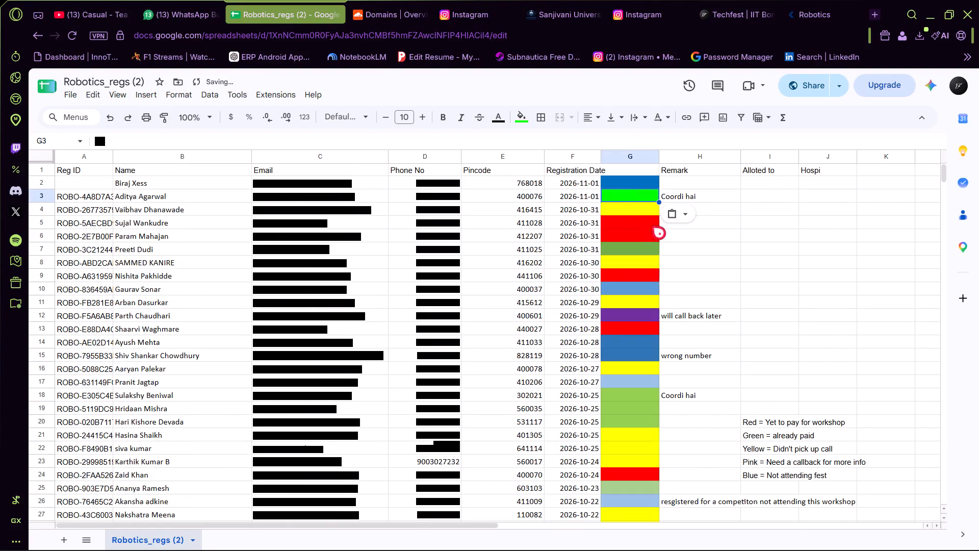
{"action": "scroll", "coordinate": [646, 251], "scroll_direction": "down", "scroll_amount": 2}
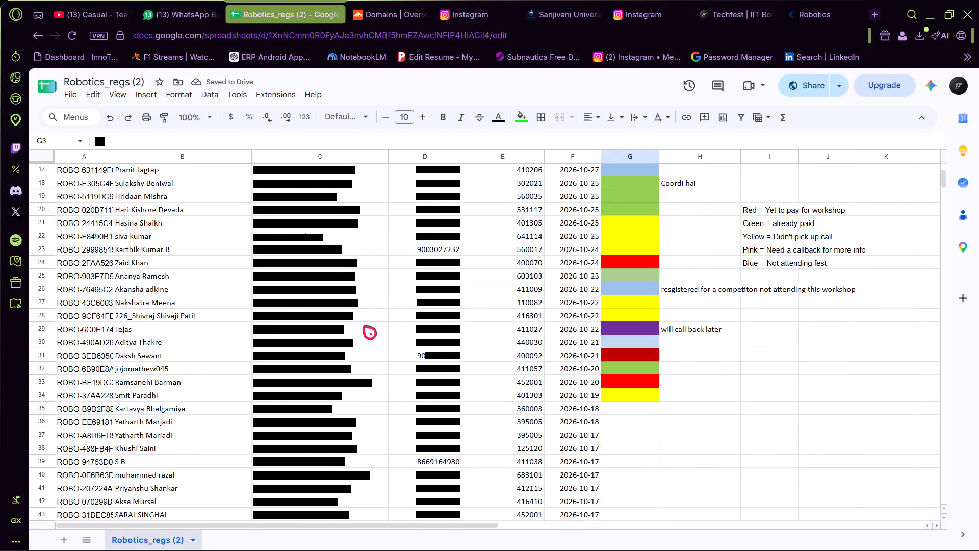
{"action": "scroll", "coordinate": [287, 361], "scroll_direction": "up", "scroll_amount": 6}
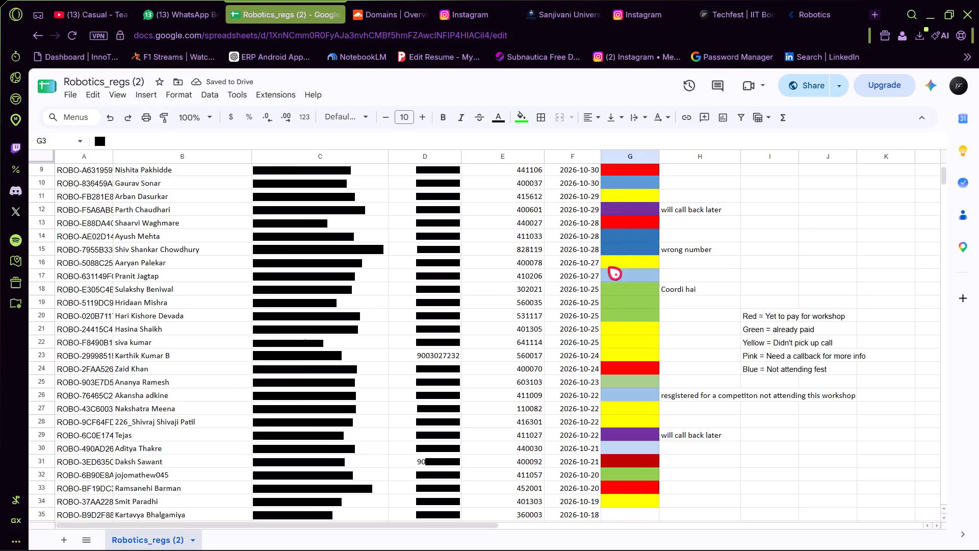
{"action": "scroll", "coordinate": [602, 301], "scroll_direction": "down", "scroll_amount": 1}
{"action": "left_click_drag", "start_coordinate": [610, 290], "coordinate": [621, 312]}
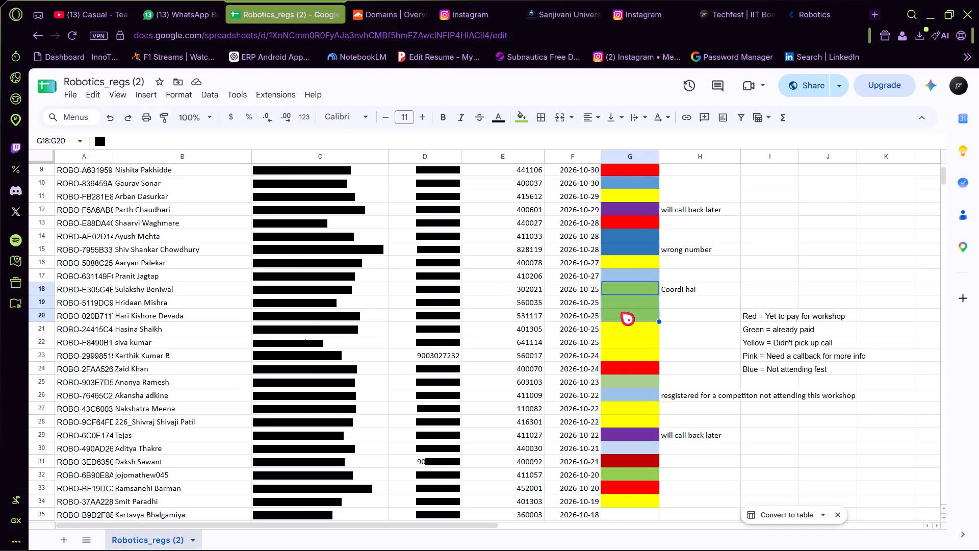
{"action": "key", "text": "ctrl+v"}
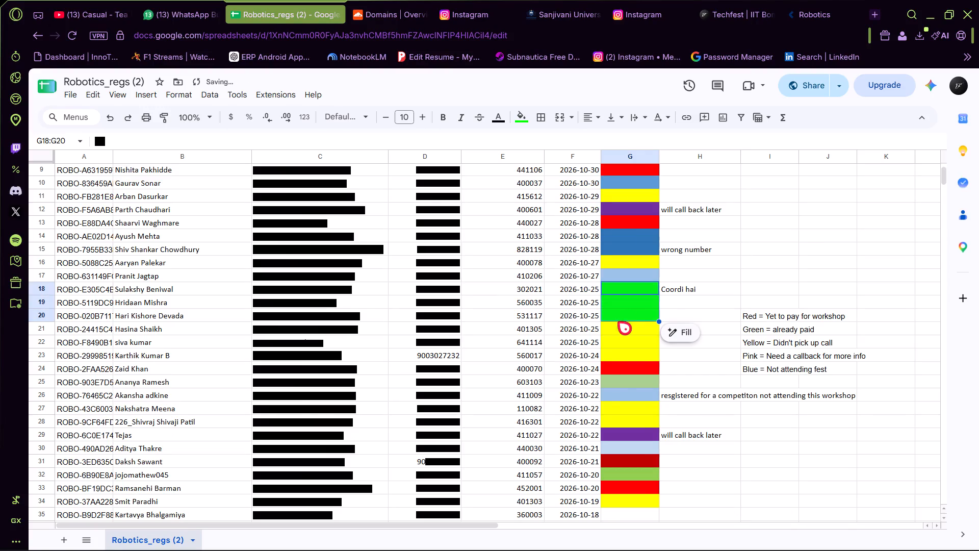
{"action": "left_click", "coordinate": [617, 380]}
{"action": "key", "text": "ctrl+v"}
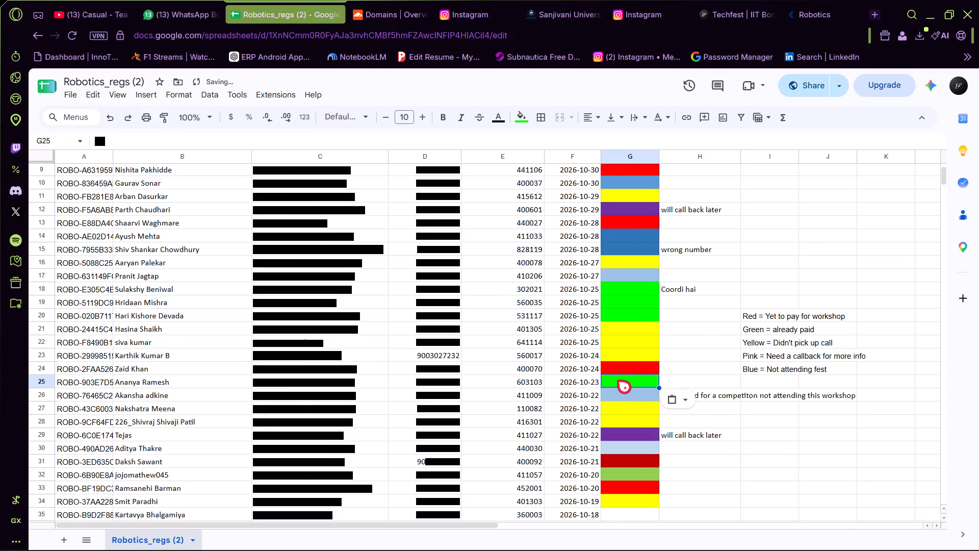
{"action": "scroll", "coordinate": [709, 441], "scroll_direction": "down", "scroll_amount": 1}
{"action": "left_click", "coordinate": [626, 366]}
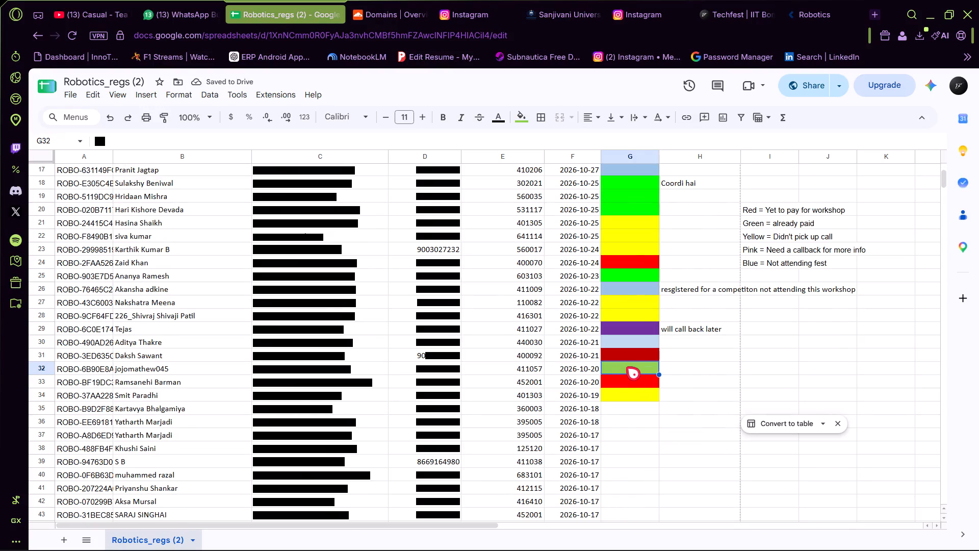
{"action": "key", "text": "ctrl+v"}
Fill status cell G35 with bright green to mark that registrant as already paid.
{"action": "left_click", "coordinate": [641, 390]}
{"action": "left_click", "coordinate": [643, 399]}
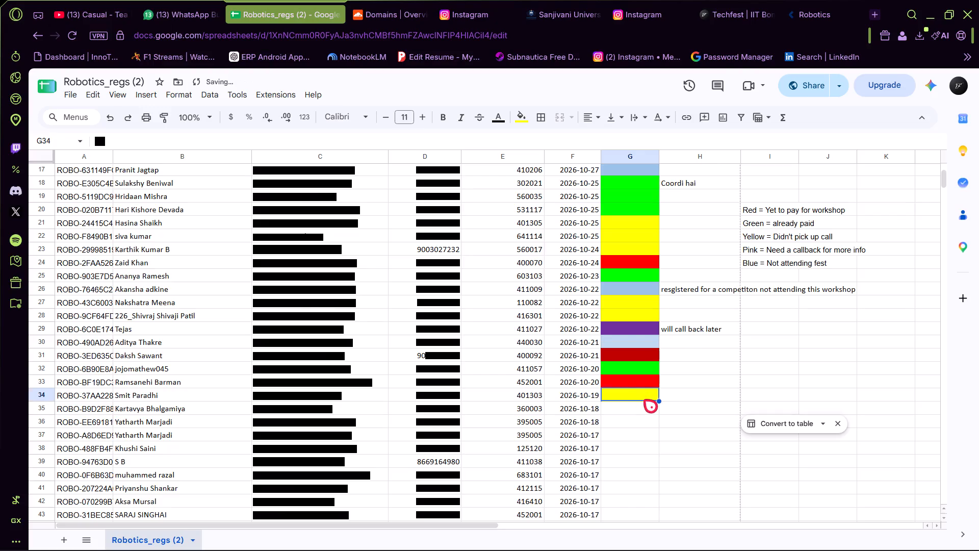
{"action": "left_click", "coordinate": [644, 405]}
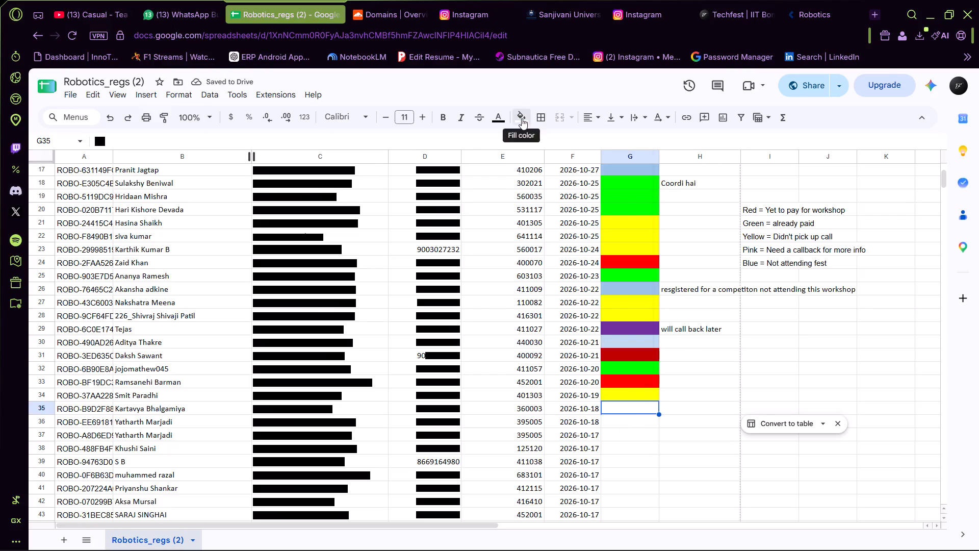
{"action": "left_click", "coordinate": [522, 118]}
{"action": "left_click", "coordinate": [577, 172]}
Examine the registrant rows below row 35 for missing call statuses, and select the next registrant's phone number in D36.
{"action": "left_click", "coordinate": [622, 421]}
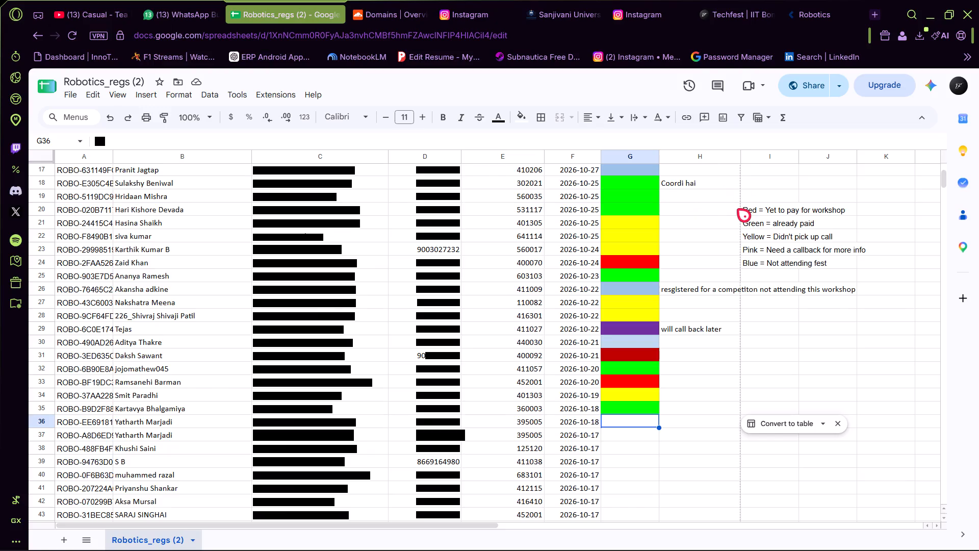
{"action": "scroll", "coordinate": [448, 290], "scroll_direction": "down", "scroll_amount": 4}
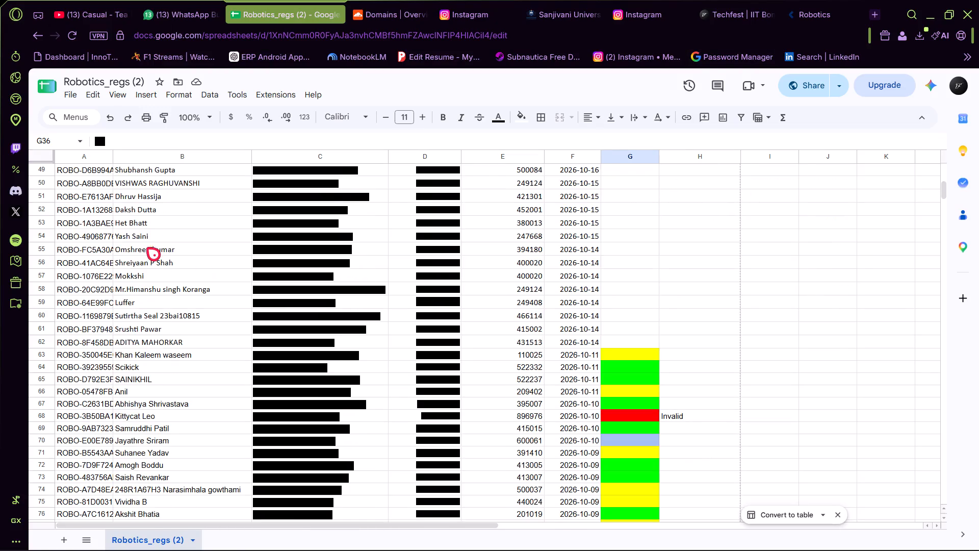
{"action": "scroll", "coordinate": [189, 311], "scroll_direction": "down", "scroll_amount": 1}
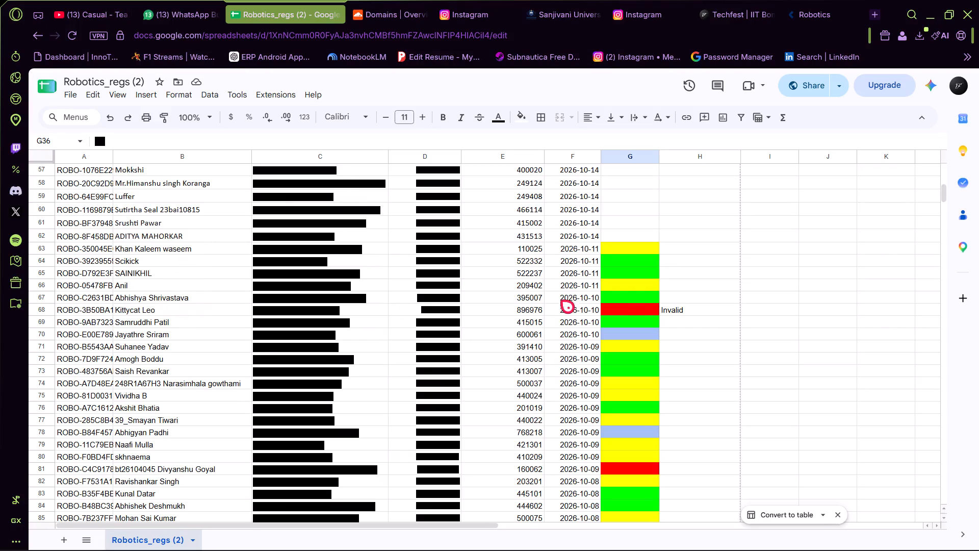
{"action": "scroll", "coordinate": [631, 291], "scroll_direction": "up", "scroll_amount": 4}
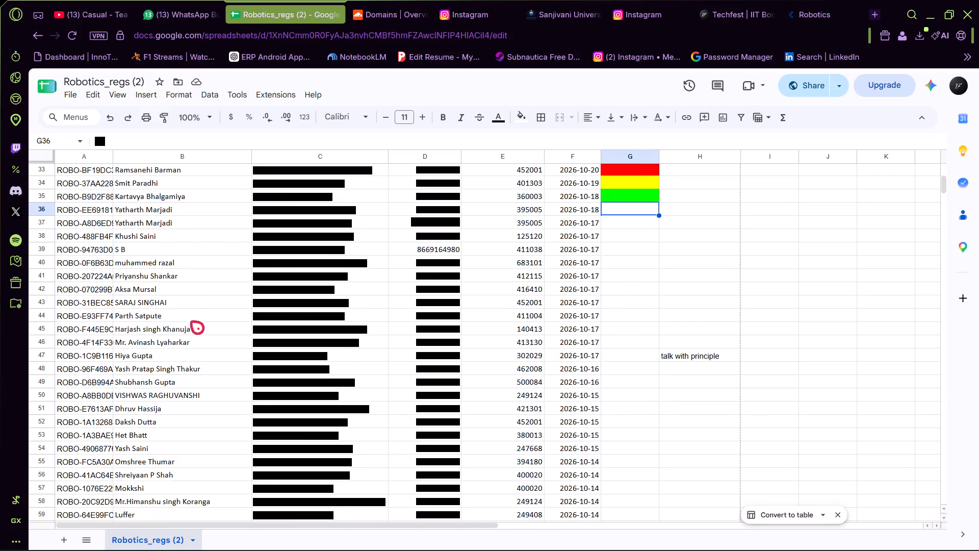
{"action": "left_click", "coordinate": [411, 318]}
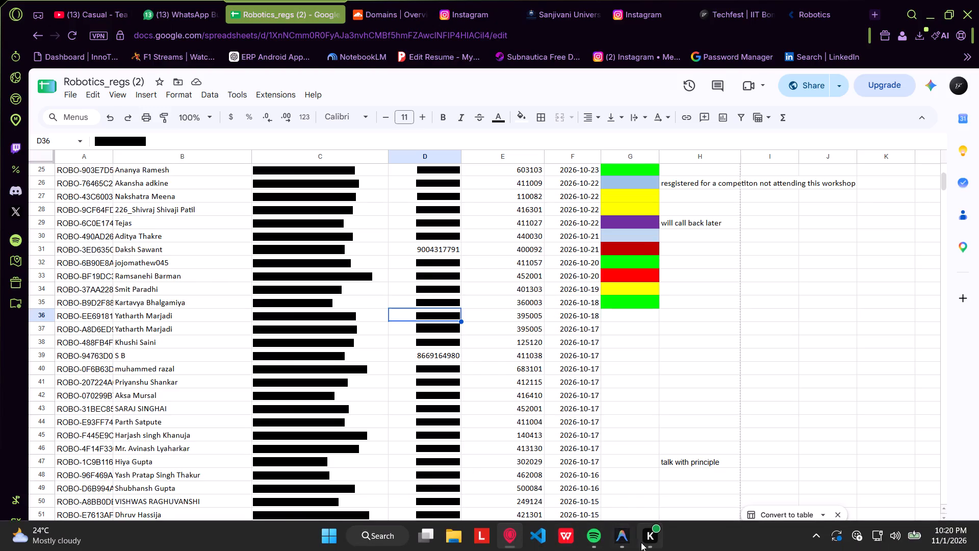
{"action": "scroll", "coordinate": [408, 270], "scroll_direction": "down", "scroll_amount": 4}
{"action": "scroll", "coordinate": [375, 190], "scroll_direction": "up", "scroll_amount": 7}
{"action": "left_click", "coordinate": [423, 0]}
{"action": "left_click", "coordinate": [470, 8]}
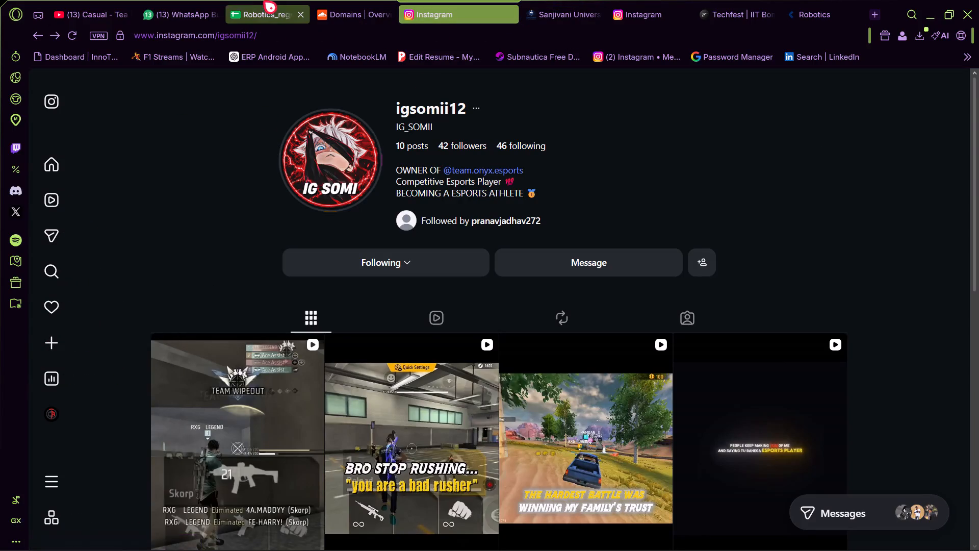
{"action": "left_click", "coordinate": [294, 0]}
Fill status cell G36 with bright green to mark that registrant as already paid.
{"action": "scroll", "coordinate": [514, 330], "scroll_direction": "down", "scroll_amount": 3}
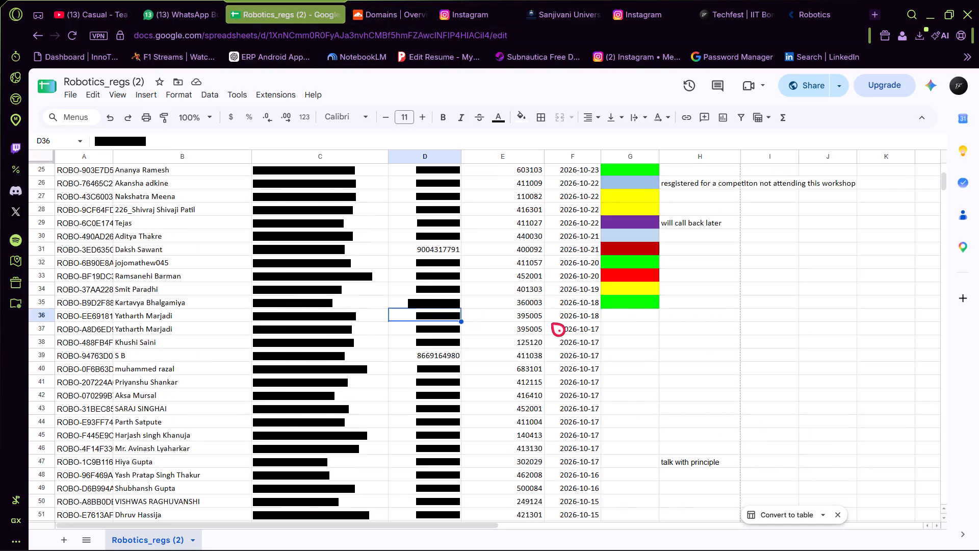
{"action": "left_click", "coordinate": [575, 313]}
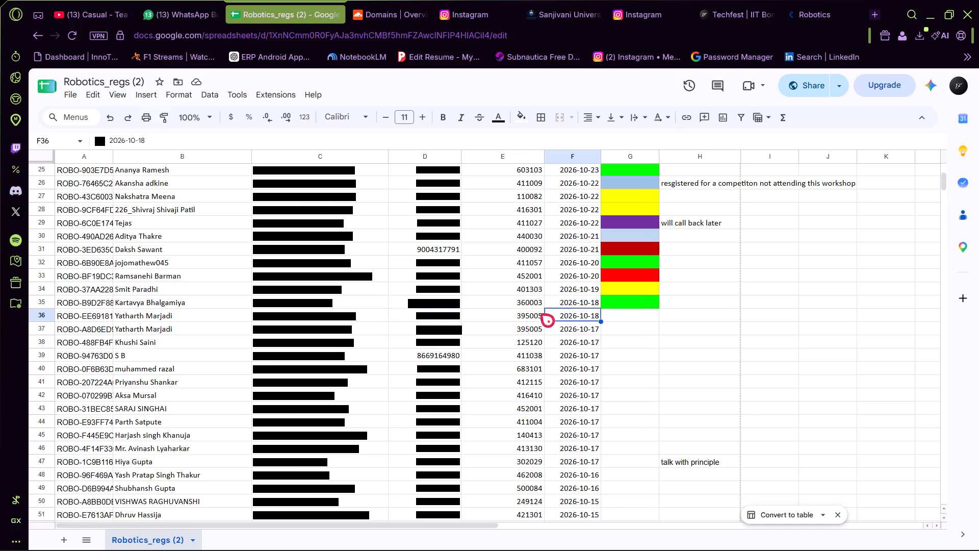
{"action": "left_click", "coordinate": [626, 312]}
{"action": "left_click", "coordinate": [519, 120]}
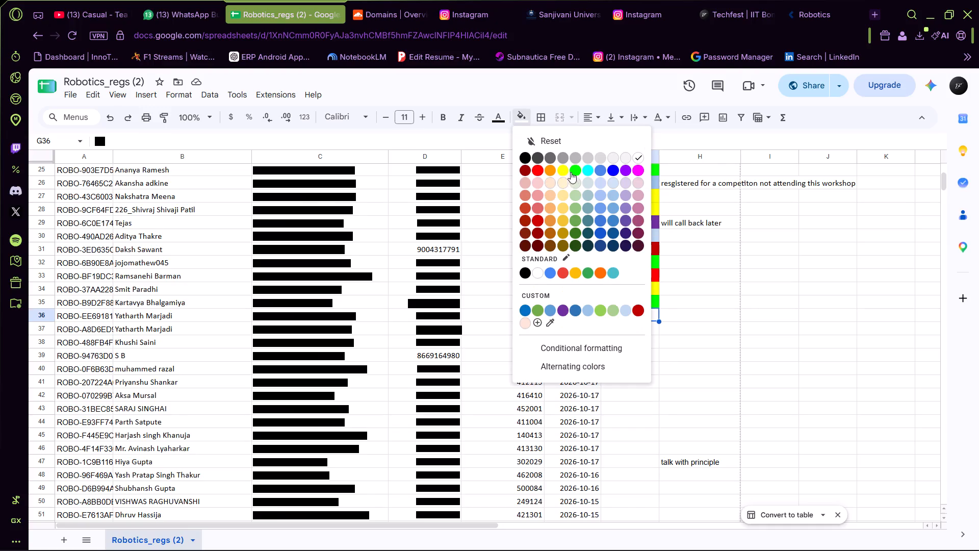
{"action": "left_click", "coordinate": [573, 171]}
{"action": "double_click", "coordinate": [631, 319]}
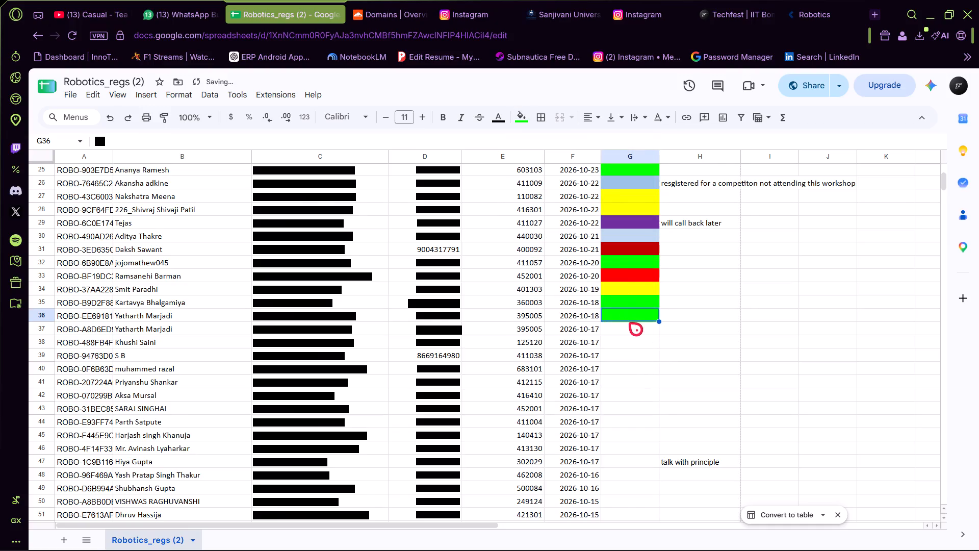
Extend the green fill from G36 down to G37.
{"action": "left_click", "coordinate": [629, 324]}
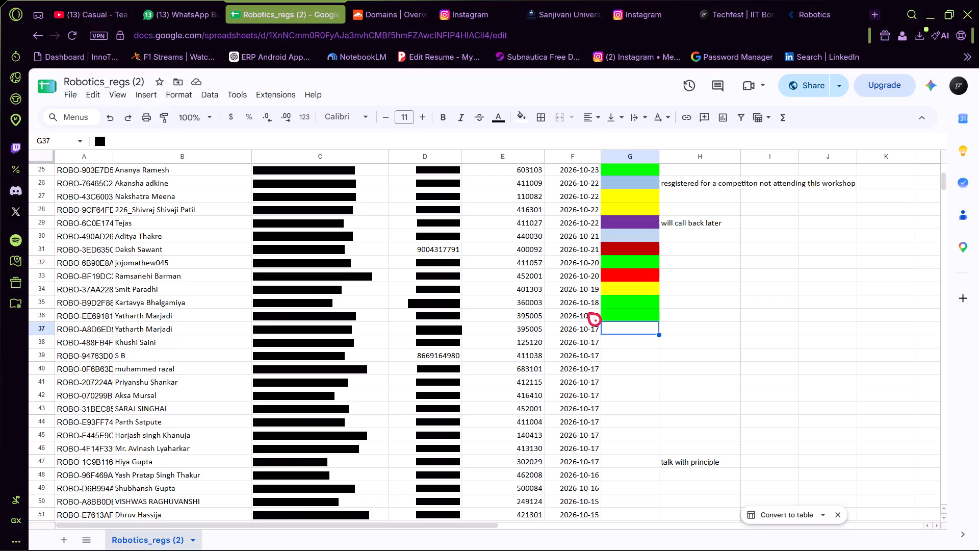
{"action": "left_click", "coordinate": [645, 314]}
{"action": "left_click_drag", "start_coordinate": [655, 320], "coordinate": [657, 330]}
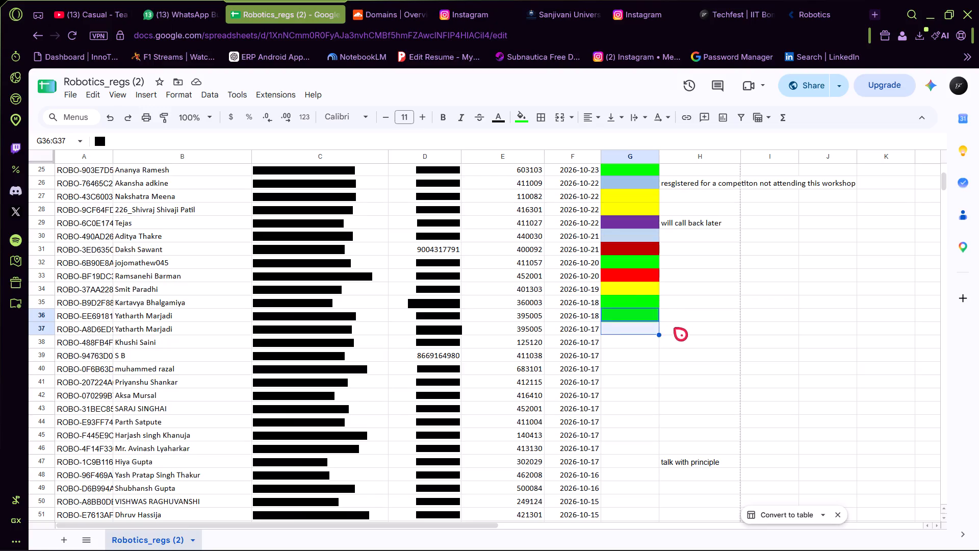
{"action": "left_click", "coordinate": [653, 320]}
{"action": "left_click_drag", "start_coordinate": [658, 320], "coordinate": [663, 332]}
{"action": "left_click", "coordinate": [676, 332]}
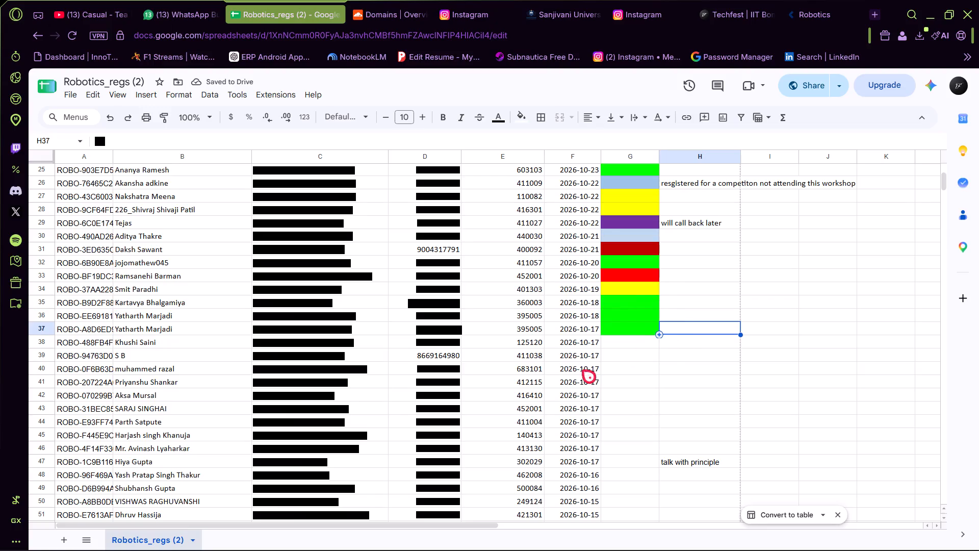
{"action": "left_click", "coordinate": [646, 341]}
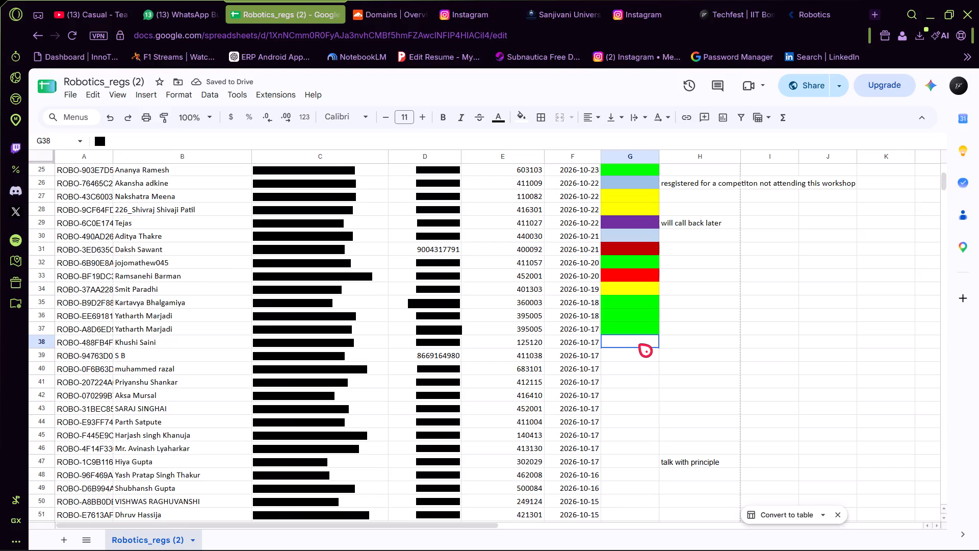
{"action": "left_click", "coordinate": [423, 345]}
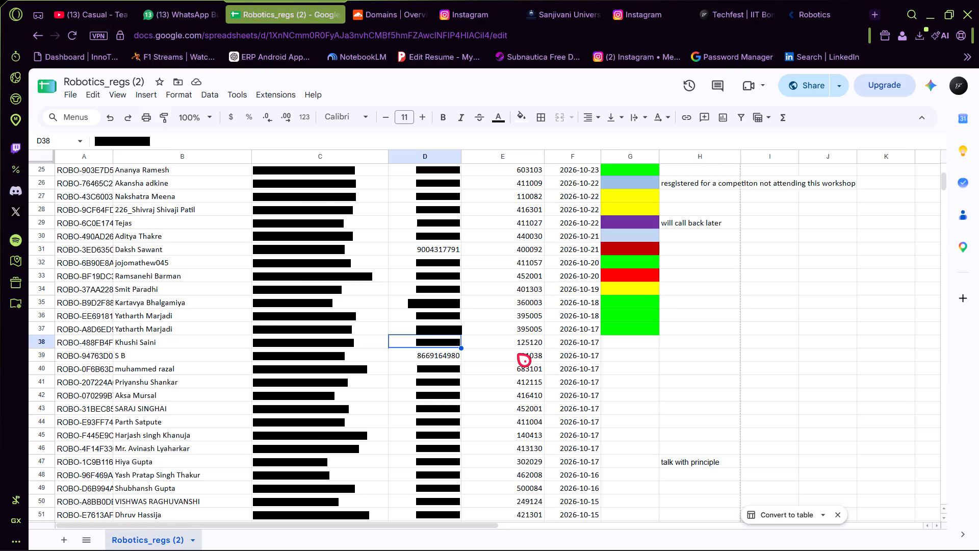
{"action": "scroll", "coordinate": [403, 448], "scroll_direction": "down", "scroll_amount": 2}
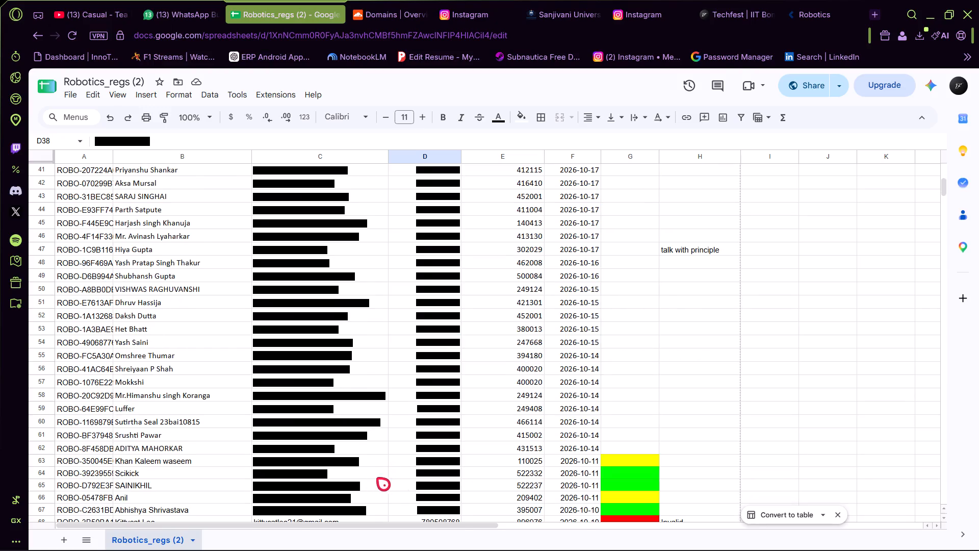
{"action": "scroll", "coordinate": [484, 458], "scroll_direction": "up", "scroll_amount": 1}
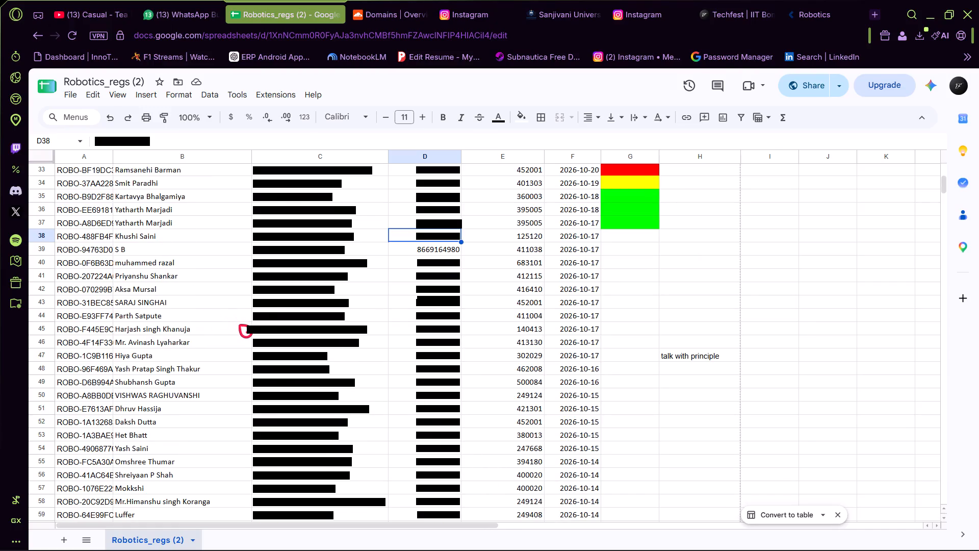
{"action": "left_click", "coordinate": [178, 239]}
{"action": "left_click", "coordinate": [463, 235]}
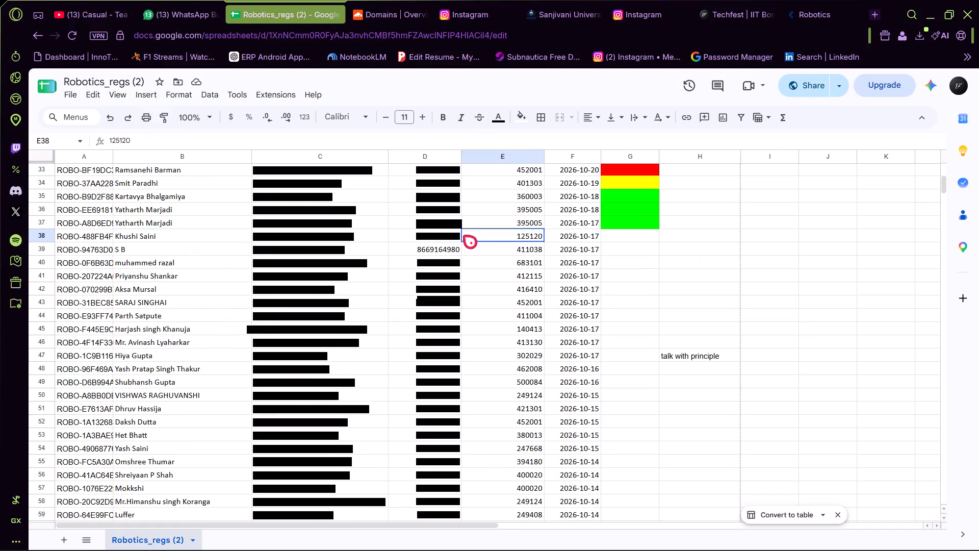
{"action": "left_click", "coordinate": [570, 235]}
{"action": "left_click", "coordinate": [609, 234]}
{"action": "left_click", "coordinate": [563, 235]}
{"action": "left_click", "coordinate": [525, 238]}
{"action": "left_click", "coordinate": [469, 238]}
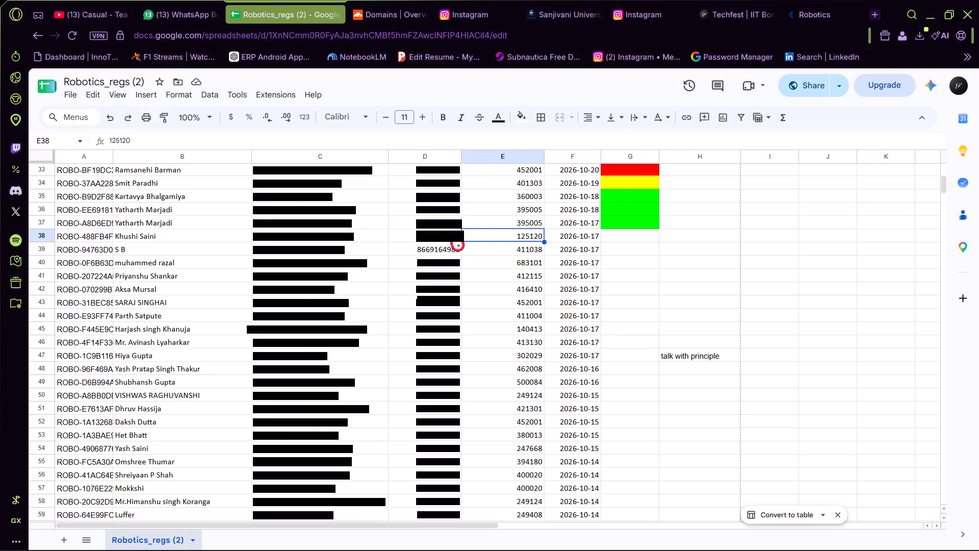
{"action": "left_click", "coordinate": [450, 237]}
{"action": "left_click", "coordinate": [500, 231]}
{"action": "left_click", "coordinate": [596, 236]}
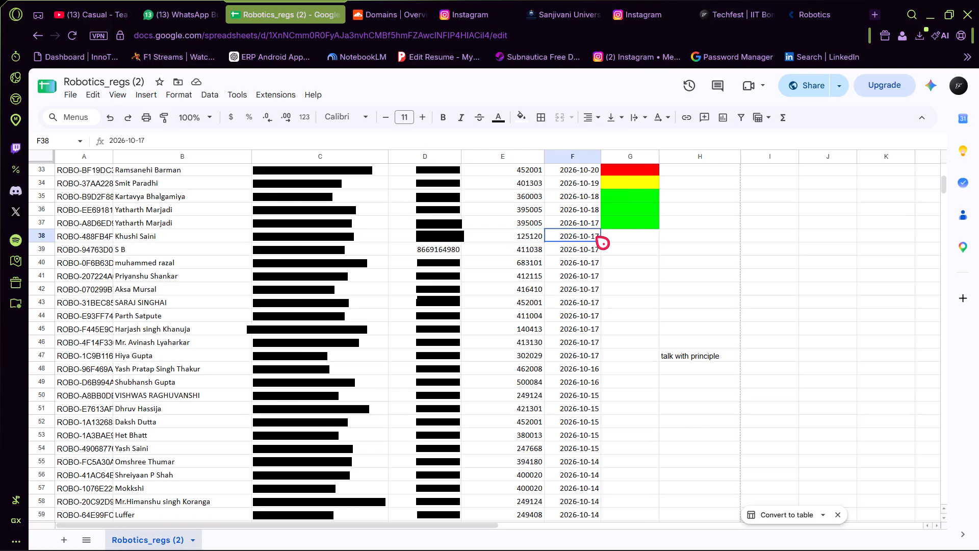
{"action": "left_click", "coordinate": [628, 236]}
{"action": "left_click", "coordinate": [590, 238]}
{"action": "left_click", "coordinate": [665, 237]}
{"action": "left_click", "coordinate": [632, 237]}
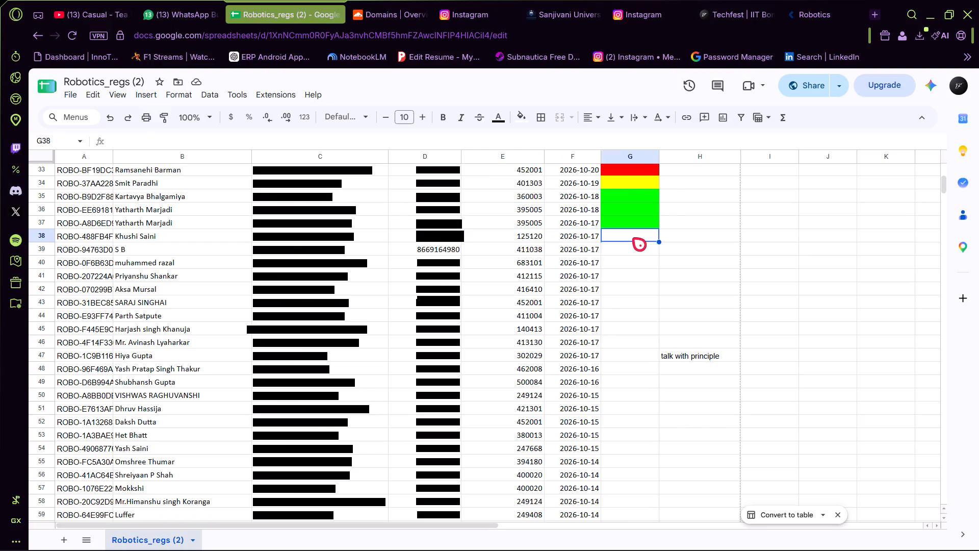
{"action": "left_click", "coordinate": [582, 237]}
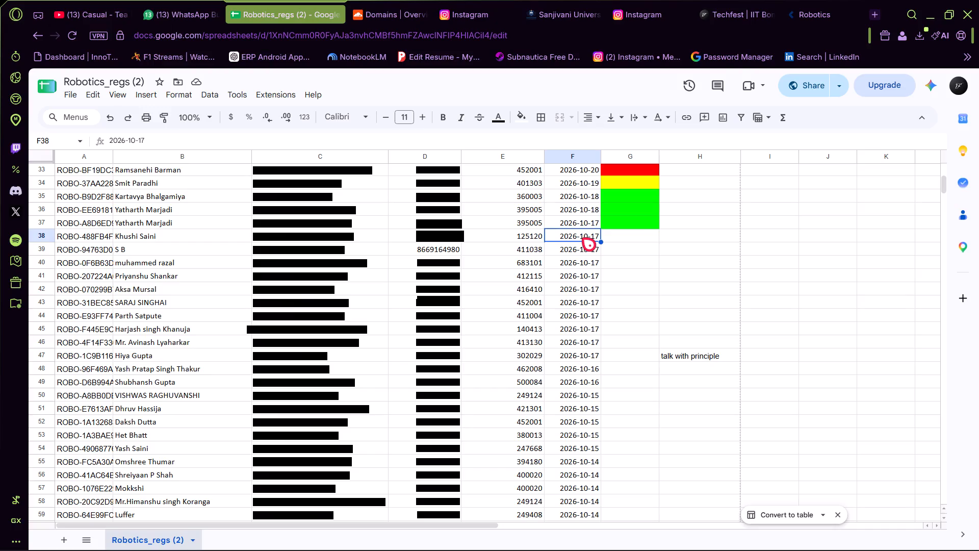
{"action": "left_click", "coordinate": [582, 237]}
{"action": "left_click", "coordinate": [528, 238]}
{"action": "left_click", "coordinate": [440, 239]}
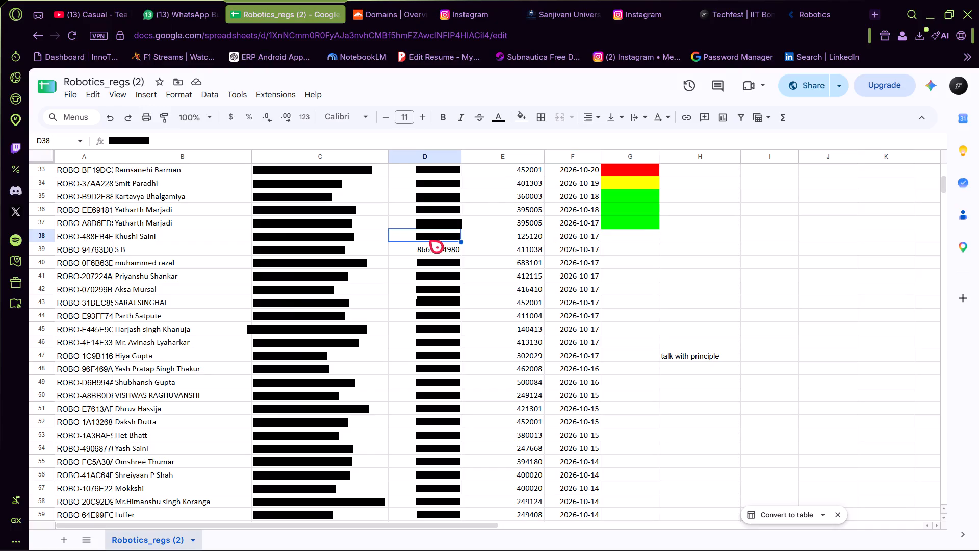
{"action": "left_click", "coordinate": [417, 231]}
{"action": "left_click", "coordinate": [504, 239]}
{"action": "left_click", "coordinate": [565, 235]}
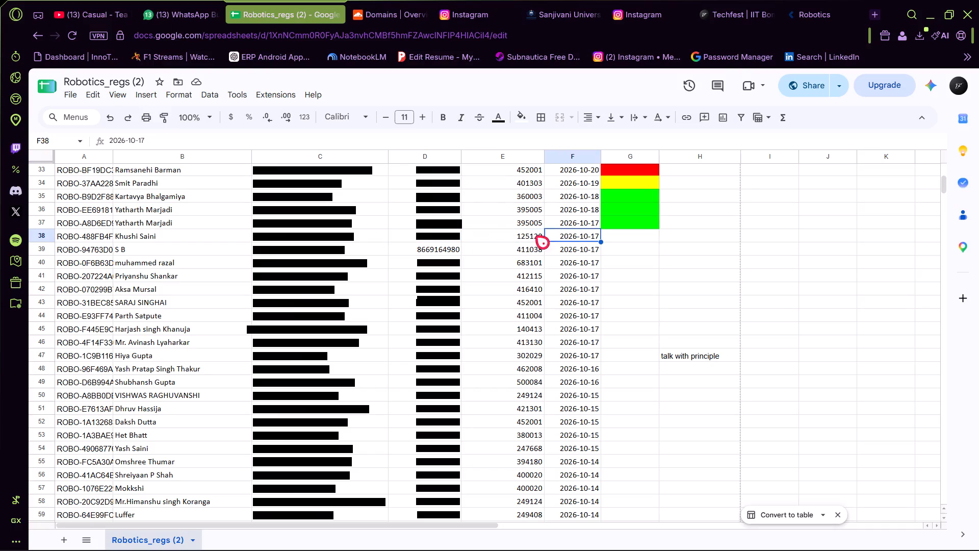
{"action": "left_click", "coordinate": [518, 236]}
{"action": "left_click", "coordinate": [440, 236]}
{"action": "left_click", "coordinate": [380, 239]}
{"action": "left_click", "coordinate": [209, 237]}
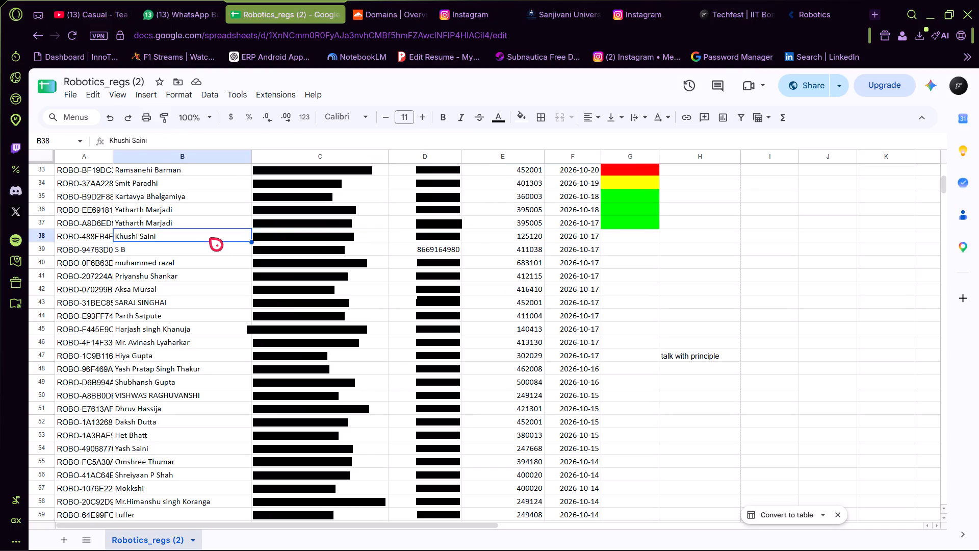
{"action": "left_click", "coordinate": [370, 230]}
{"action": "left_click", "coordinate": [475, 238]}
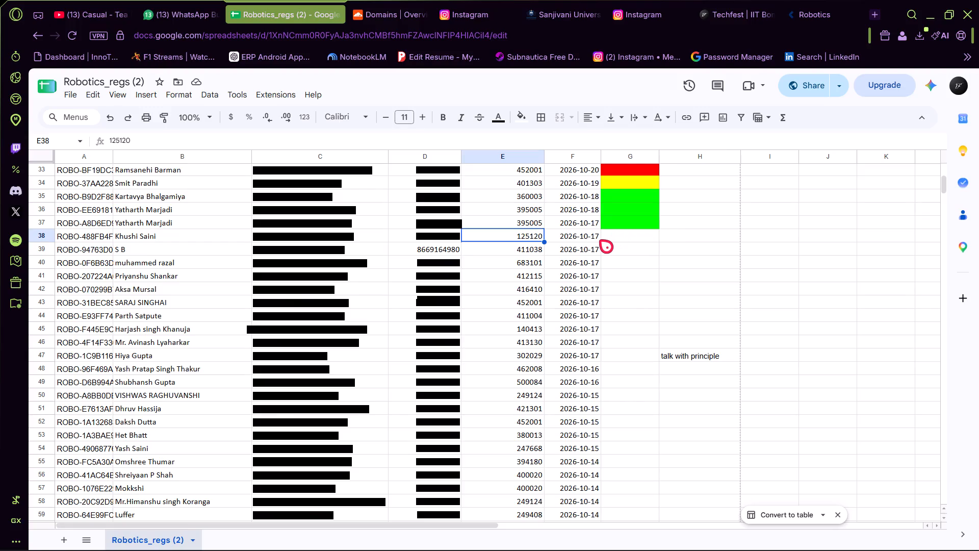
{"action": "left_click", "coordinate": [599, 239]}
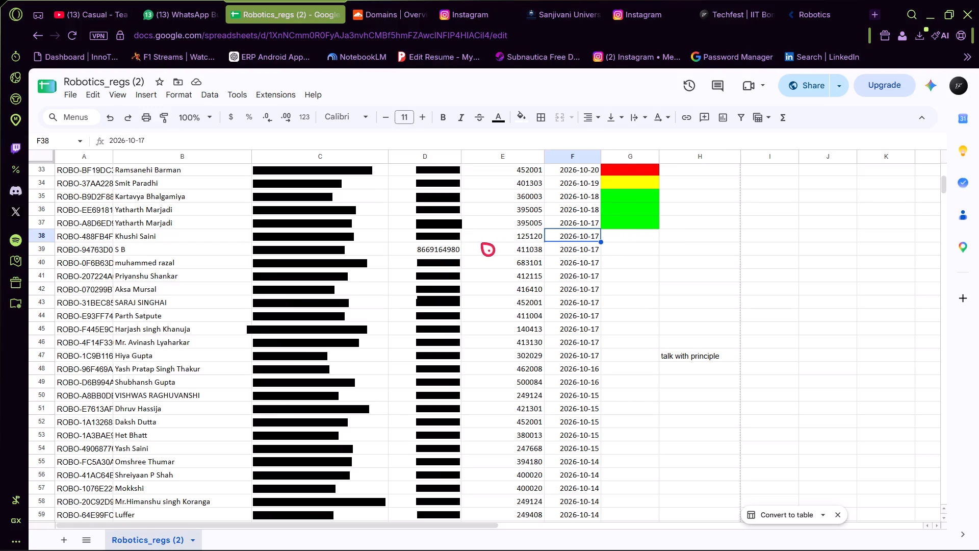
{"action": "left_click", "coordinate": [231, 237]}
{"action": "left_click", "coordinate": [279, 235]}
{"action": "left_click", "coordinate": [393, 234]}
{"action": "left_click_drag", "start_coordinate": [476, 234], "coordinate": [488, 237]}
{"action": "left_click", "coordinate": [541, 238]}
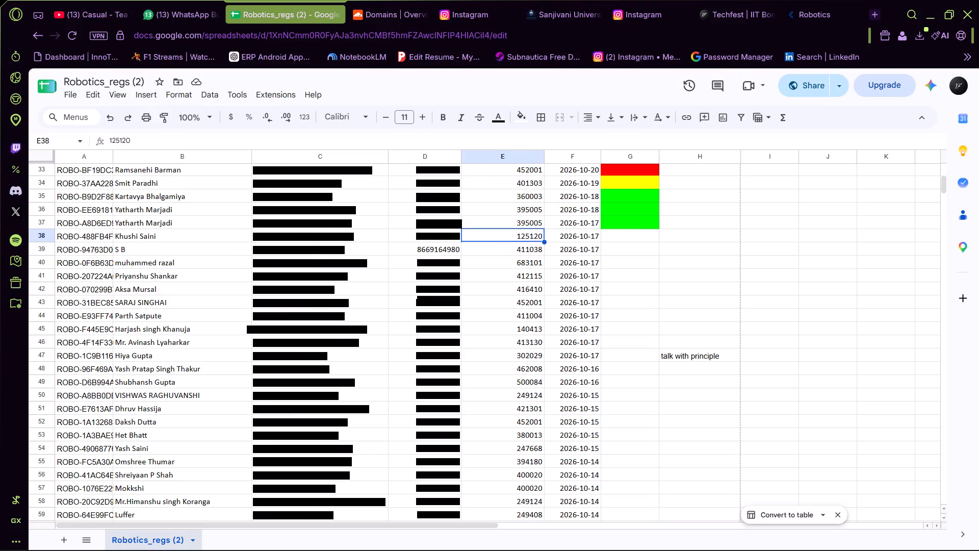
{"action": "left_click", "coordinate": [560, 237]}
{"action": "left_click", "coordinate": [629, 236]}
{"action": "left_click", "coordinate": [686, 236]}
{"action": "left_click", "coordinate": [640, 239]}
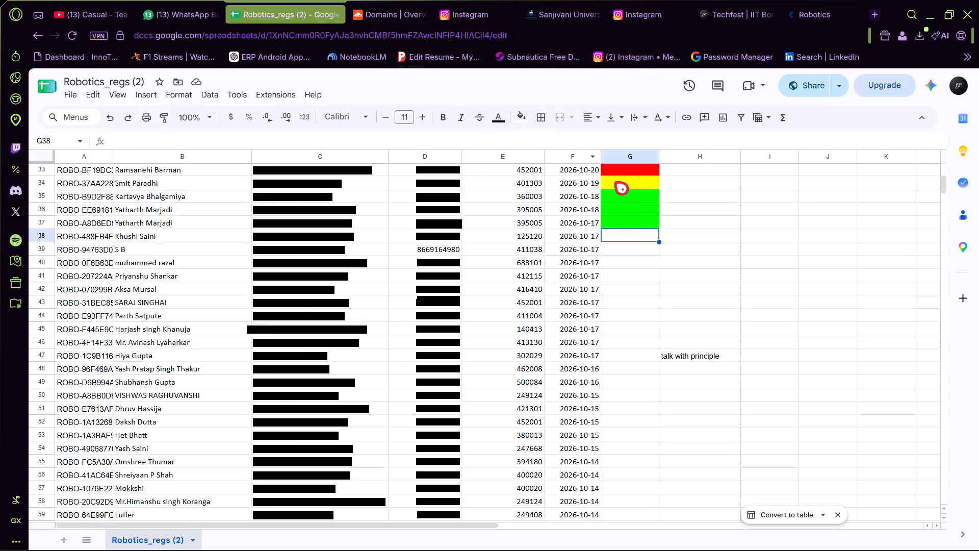
Check the Robotics workshop page on the Techfest site, and return to status cell G38 in the registrant sheet.
{"action": "left_click", "coordinate": [711, 0]}
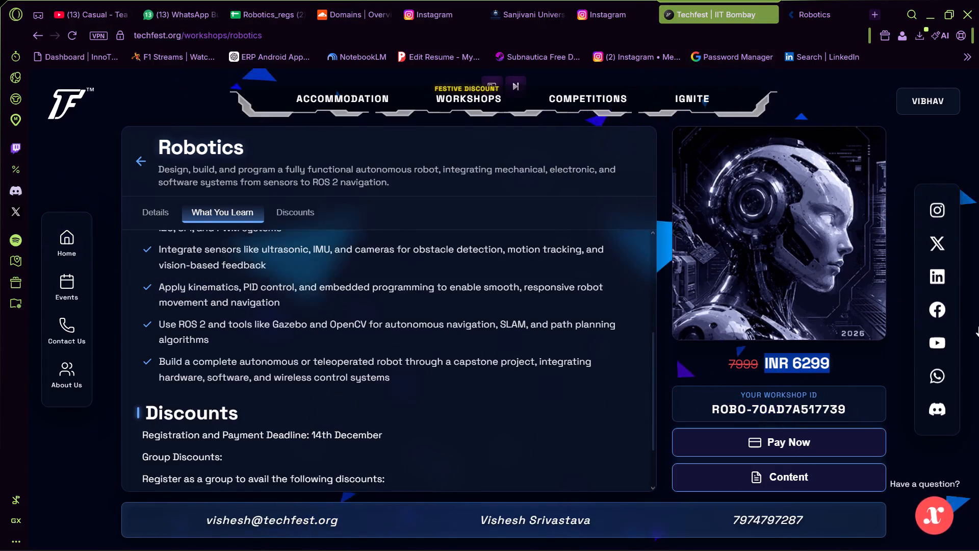
{"action": "left_click", "coordinate": [817, 0]}
{"action": "left_click", "coordinate": [267, 0]}
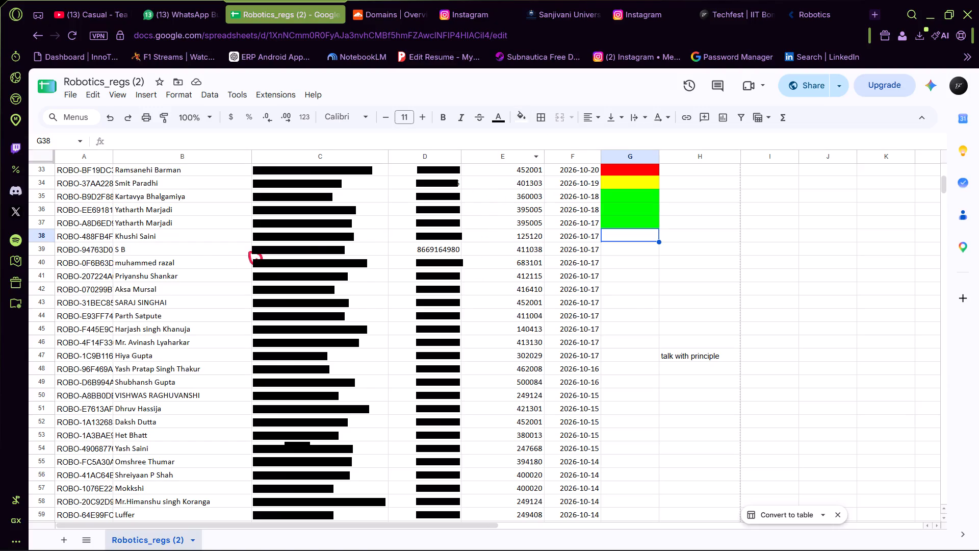
{"action": "left_click", "coordinate": [199, 239]}
{"action": "left_click", "coordinate": [627, 241]}
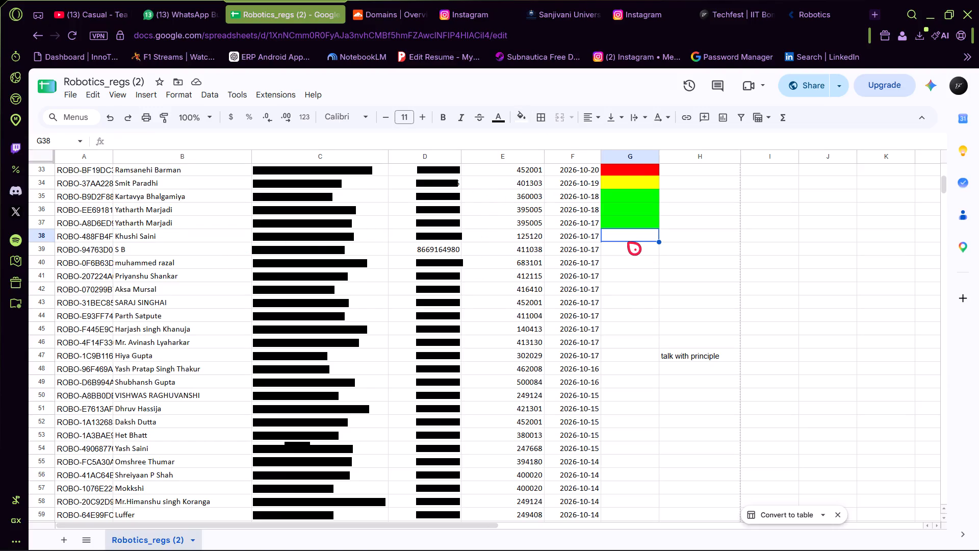
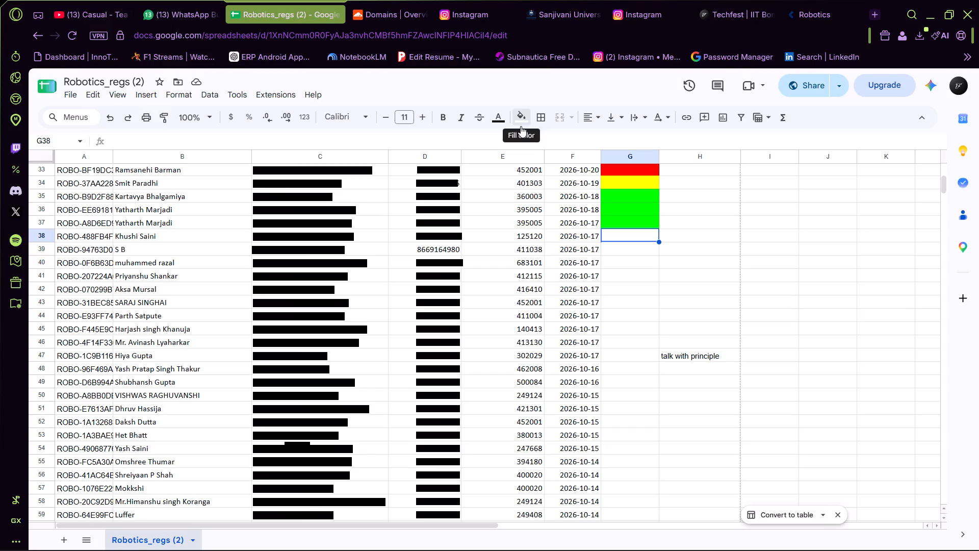
Fill status cell G38 with light cornflower blue for the registrant in row 38.
{"action": "left_click", "coordinate": [521, 126]}
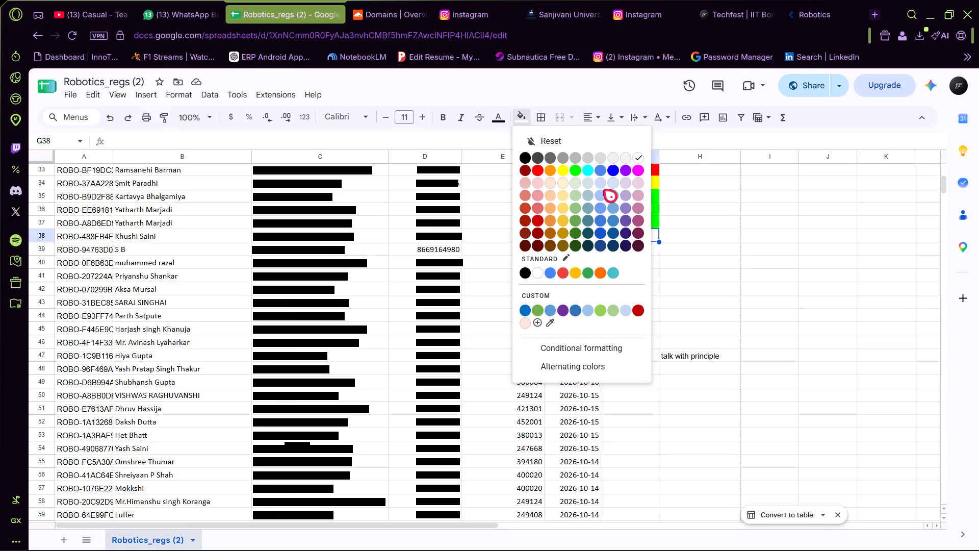
{"action": "left_click", "coordinate": [604, 197]}
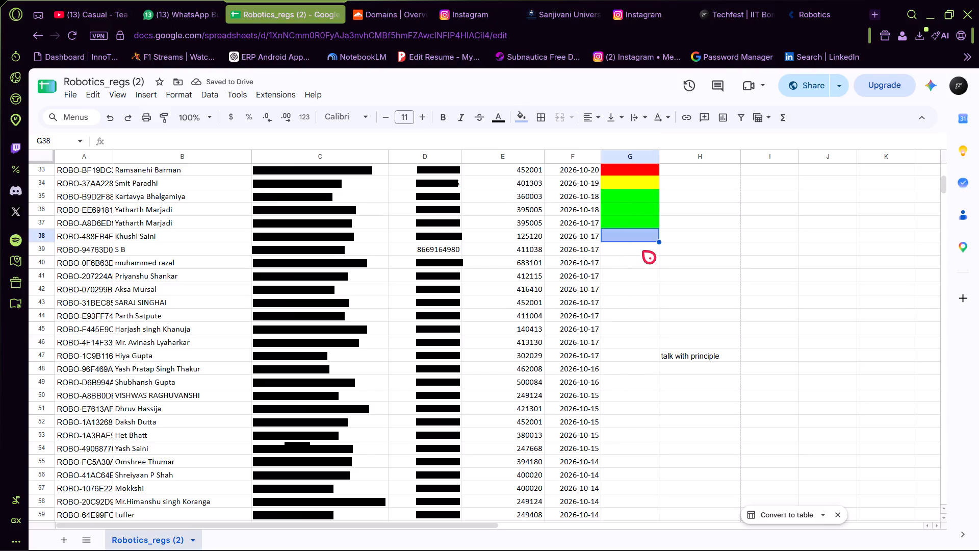
Go to the row 39 registrant and select their phone number cell, D39, to look up the contact.
{"action": "left_click", "coordinate": [650, 255]}
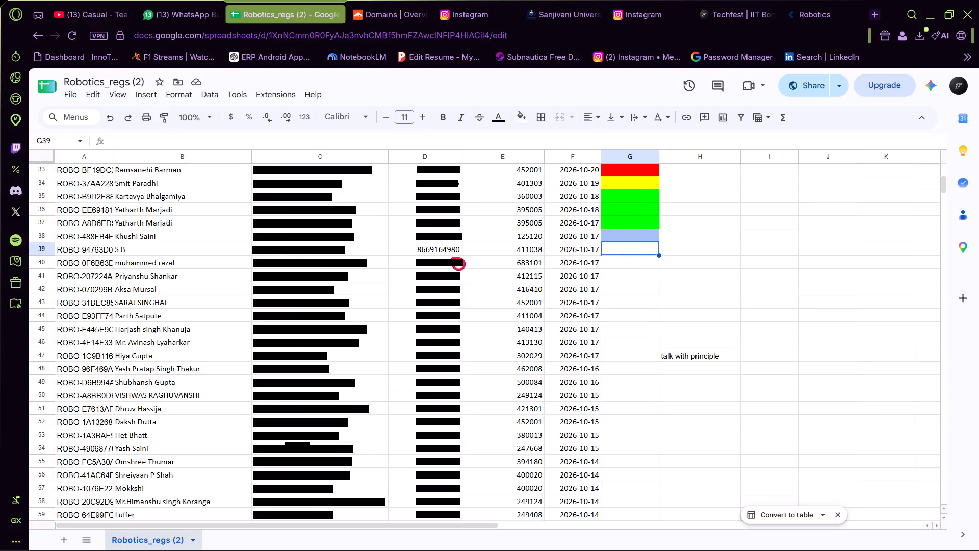
{"action": "left_click", "coordinate": [444, 256]}
{"action": "left_click", "coordinate": [435, 255]}
{"action": "left_click", "coordinate": [408, 254]}
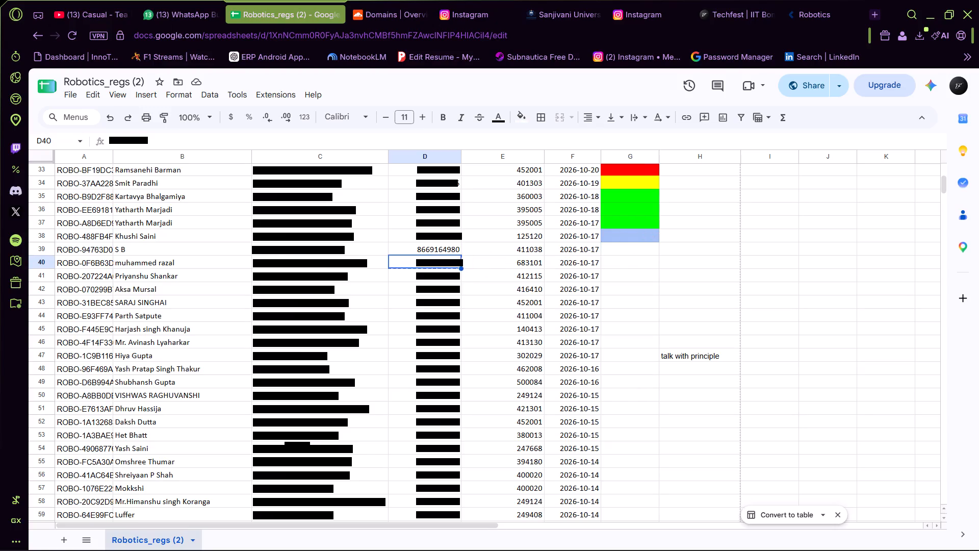
{"action": "left_click", "coordinate": [447, 254]}
{"action": "left_click", "coordinate": [450, 248]}
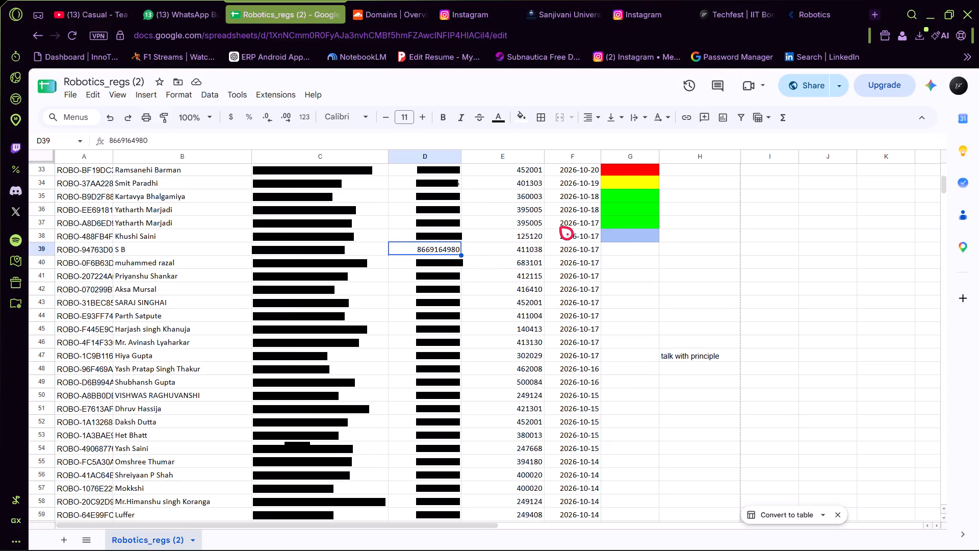
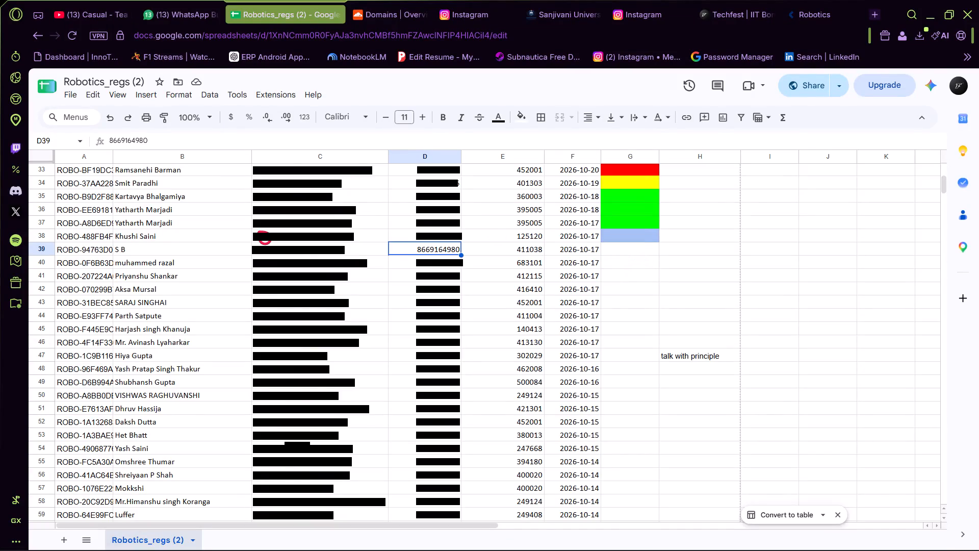
Fill status cell G44 with green for the registrant in row 44.
{"action": "left_click", "coordinate": [145, 319]}
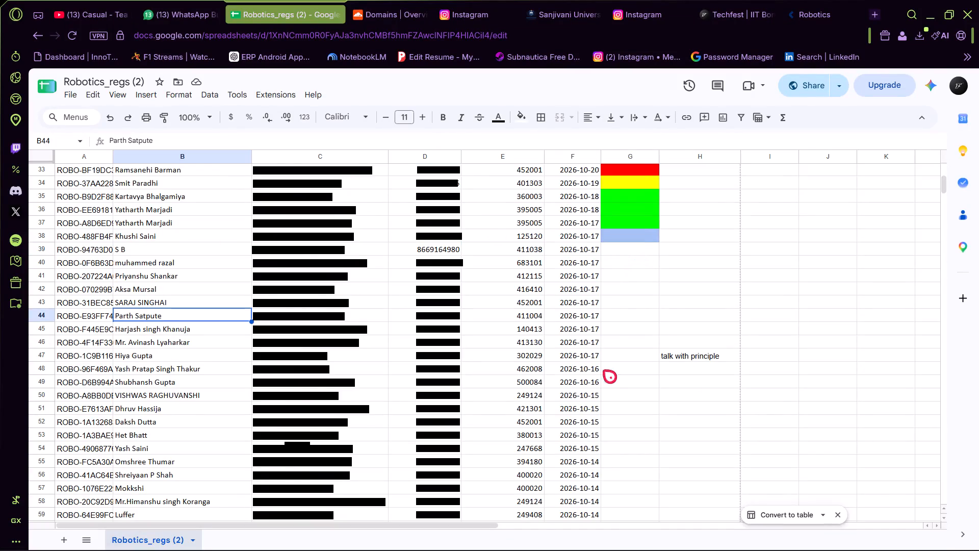
{"action": "left_click", "coordinate": [620, 317]}
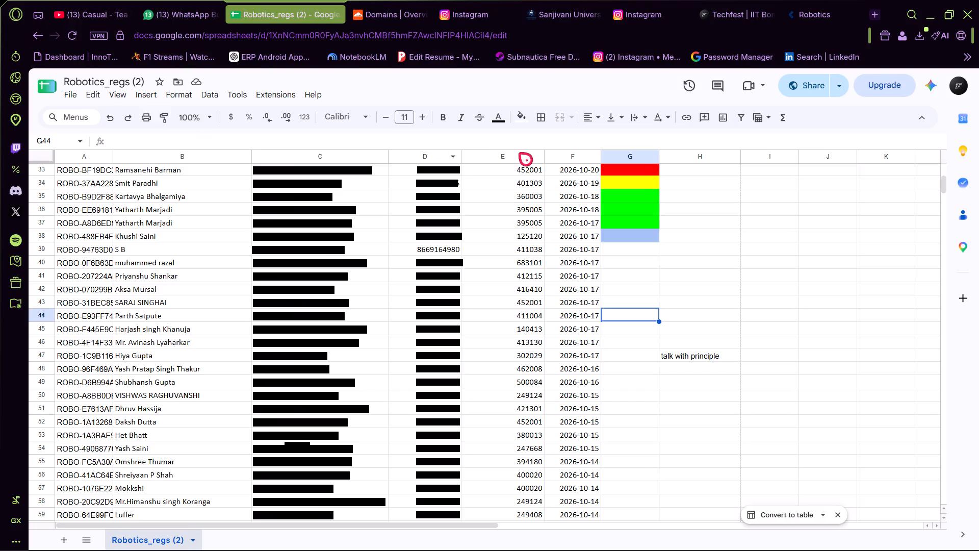
{"action": "left_click", "coordinate": [517, 121]}
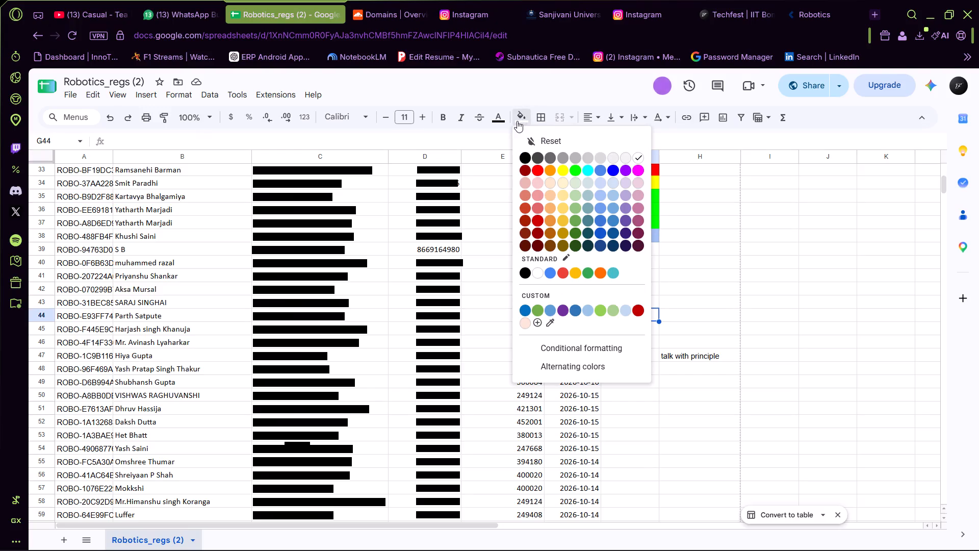
{"action": "left_click", "coordinate": [575, 172]}
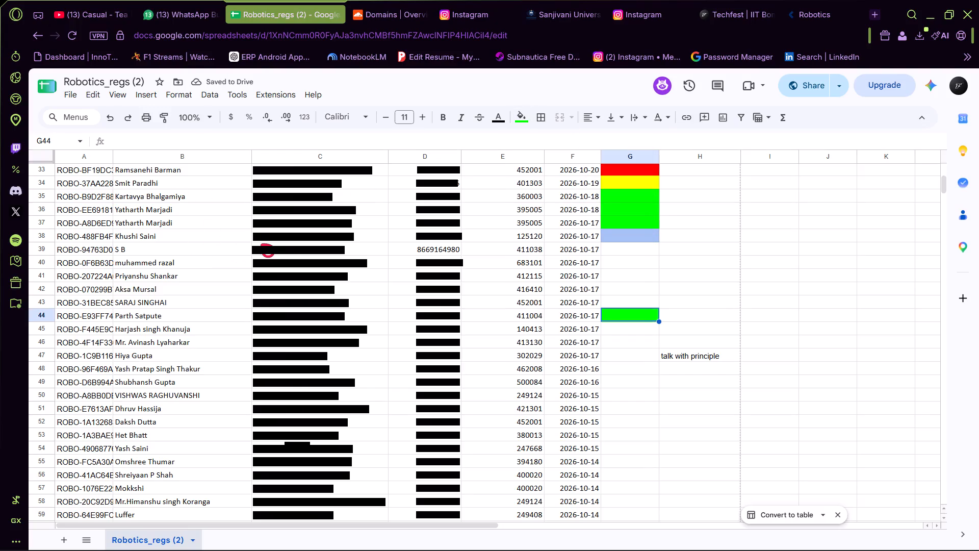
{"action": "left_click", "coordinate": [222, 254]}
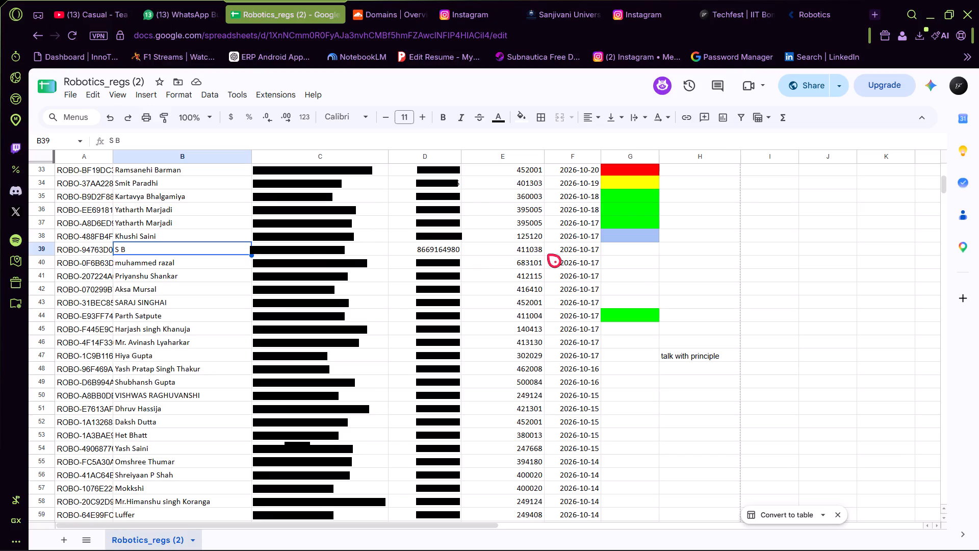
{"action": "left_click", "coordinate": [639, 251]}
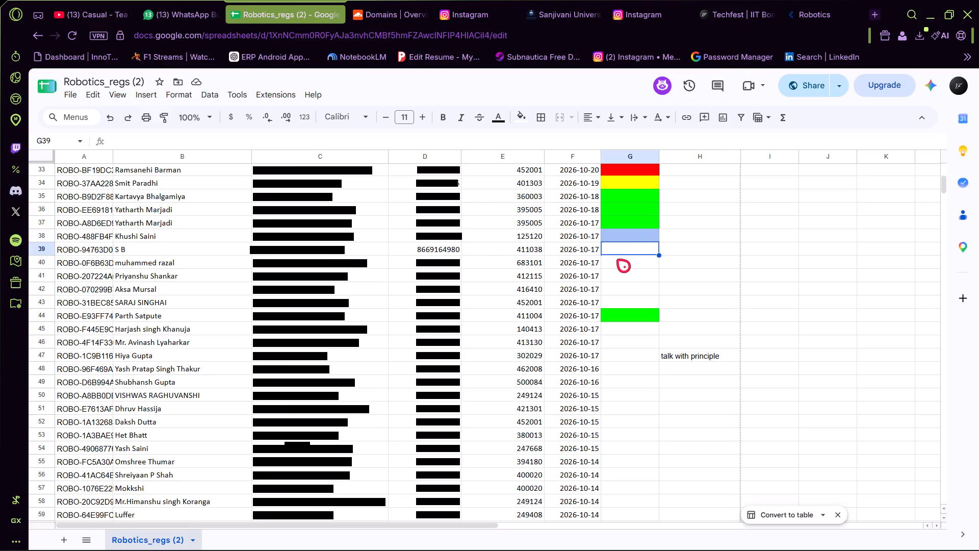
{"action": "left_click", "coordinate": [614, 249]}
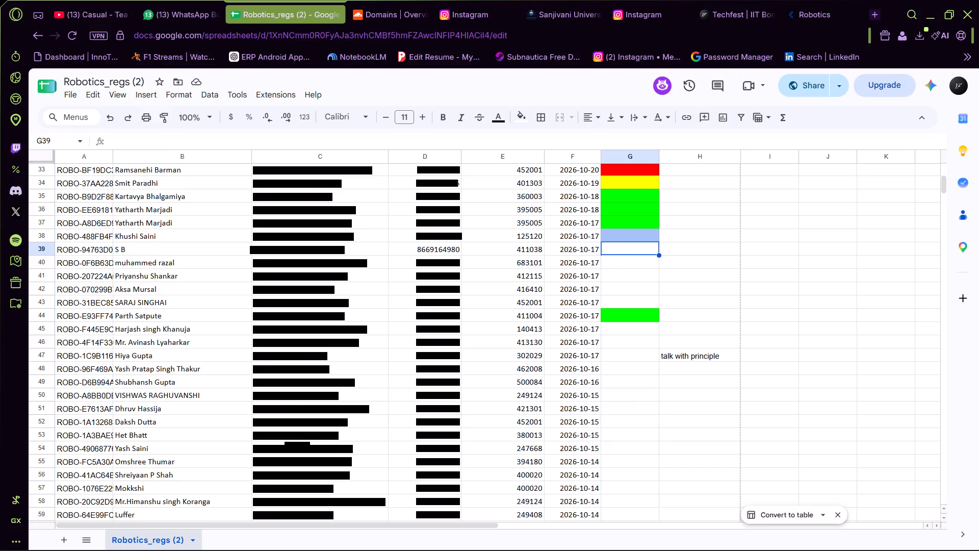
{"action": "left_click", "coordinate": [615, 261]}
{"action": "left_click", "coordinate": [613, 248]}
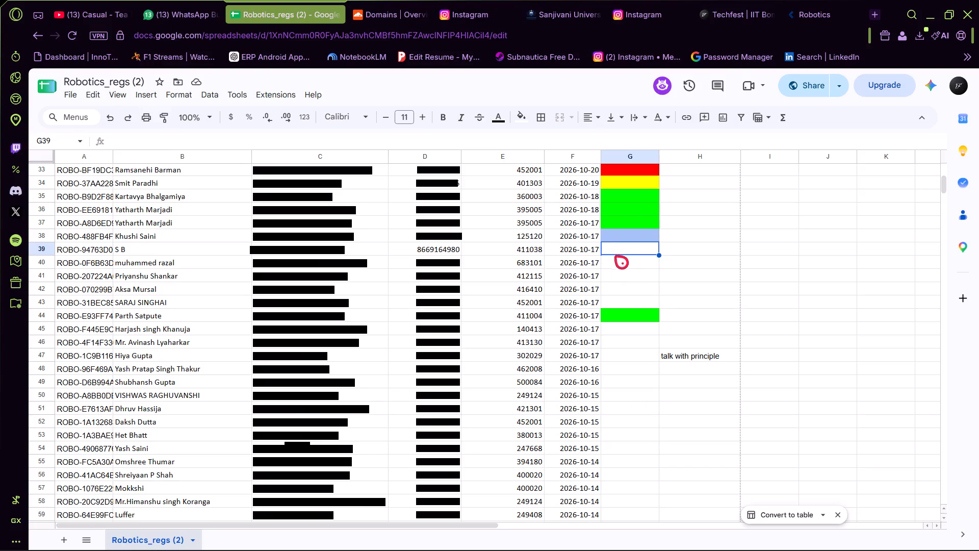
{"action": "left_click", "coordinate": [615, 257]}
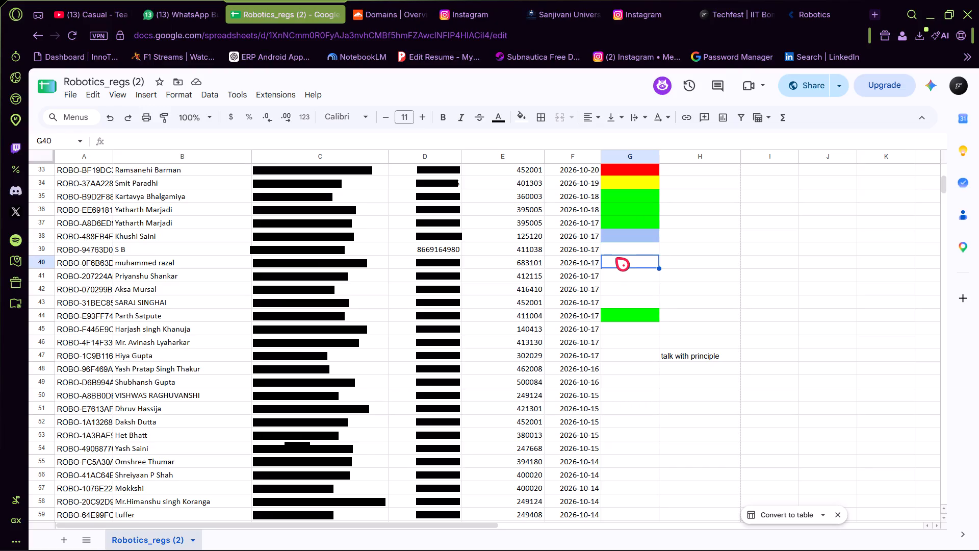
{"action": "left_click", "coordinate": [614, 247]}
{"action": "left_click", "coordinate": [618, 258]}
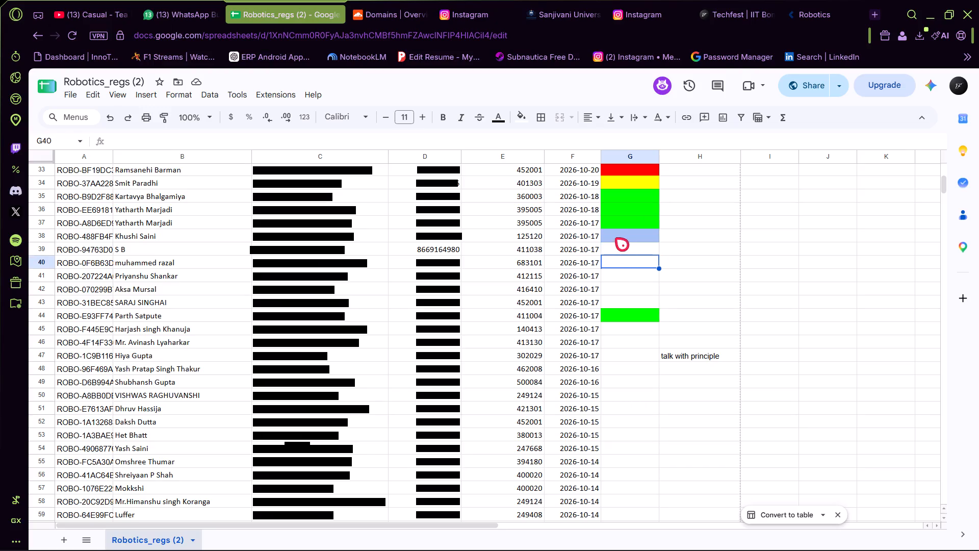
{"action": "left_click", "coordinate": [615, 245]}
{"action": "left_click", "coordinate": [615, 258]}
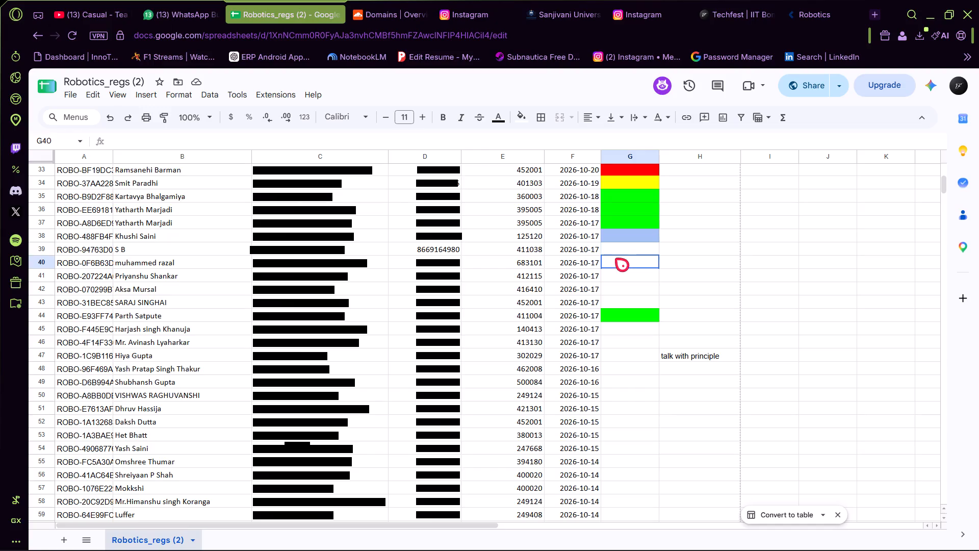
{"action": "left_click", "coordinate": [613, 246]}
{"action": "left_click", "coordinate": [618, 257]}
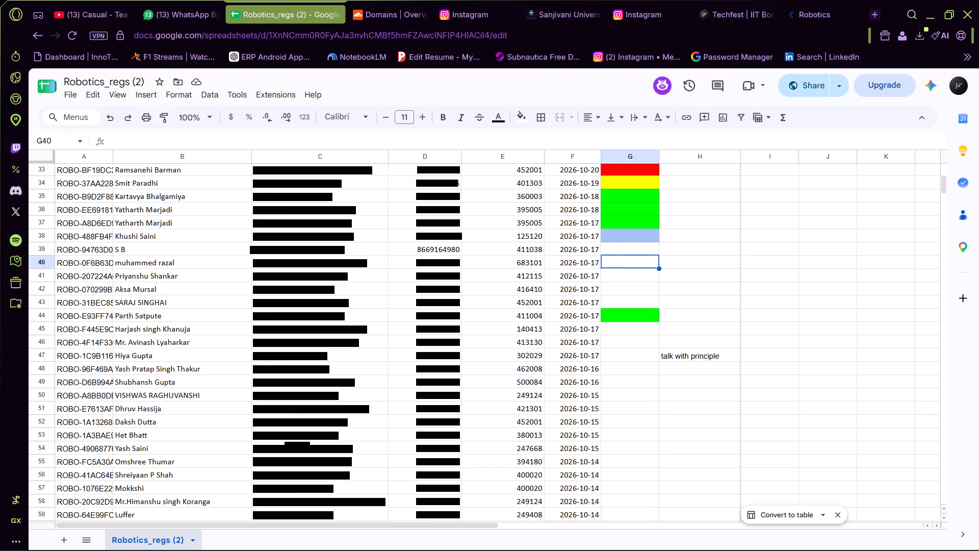
Open the fill colour choices for status cell G39 of the row 39 registrant.
{"action": "left_click", "coordinate": [615, 249]}
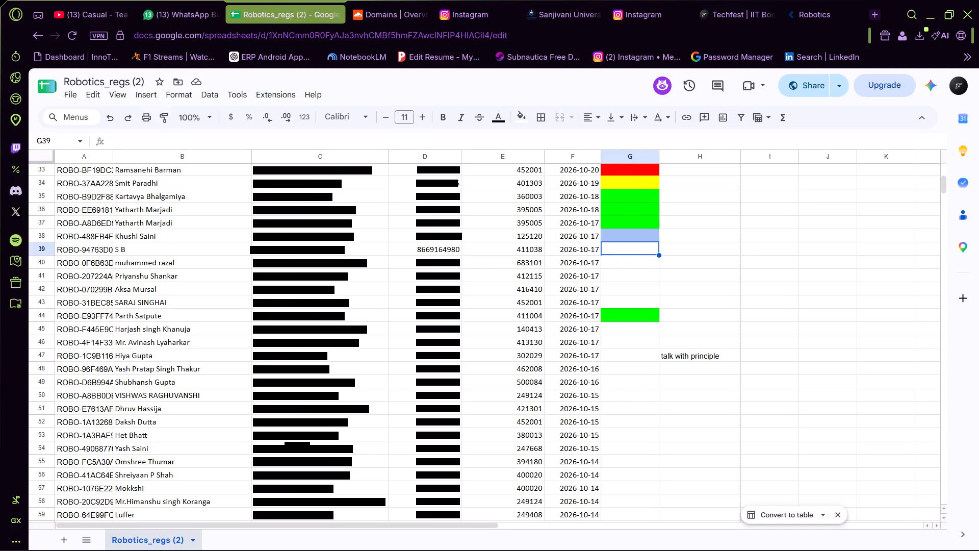
{"action": "left_click", "coordinate": [522, 124]}
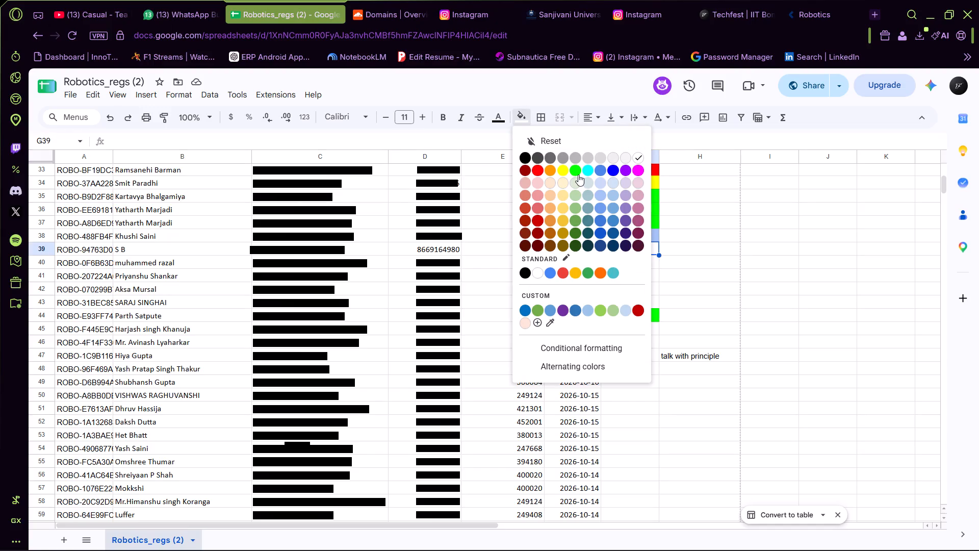
Fill status cell G39 with green for the registrant in row 39.
{"action": "left_click", "coordinate": [578, 174]}
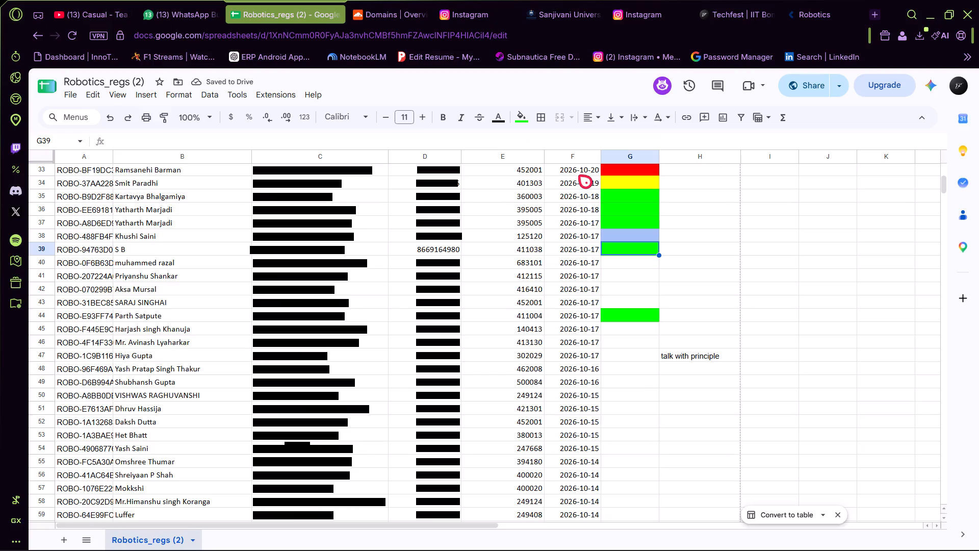
Open the fill colour choices for status cell G40 of the row 40 registrant.
{"action": "left_click", "coordinate": [625, 259]}
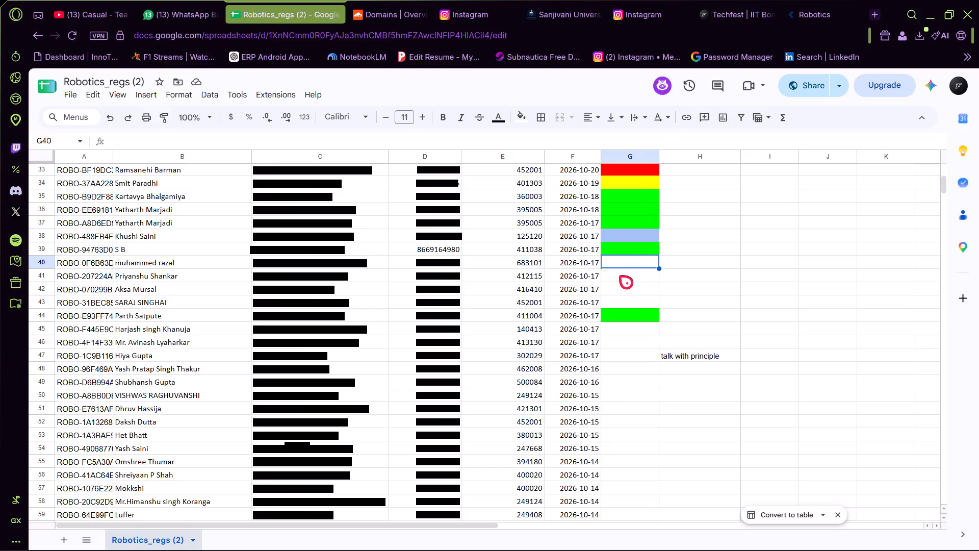
{"action": "left_click", "coordinate": [522, 113]}
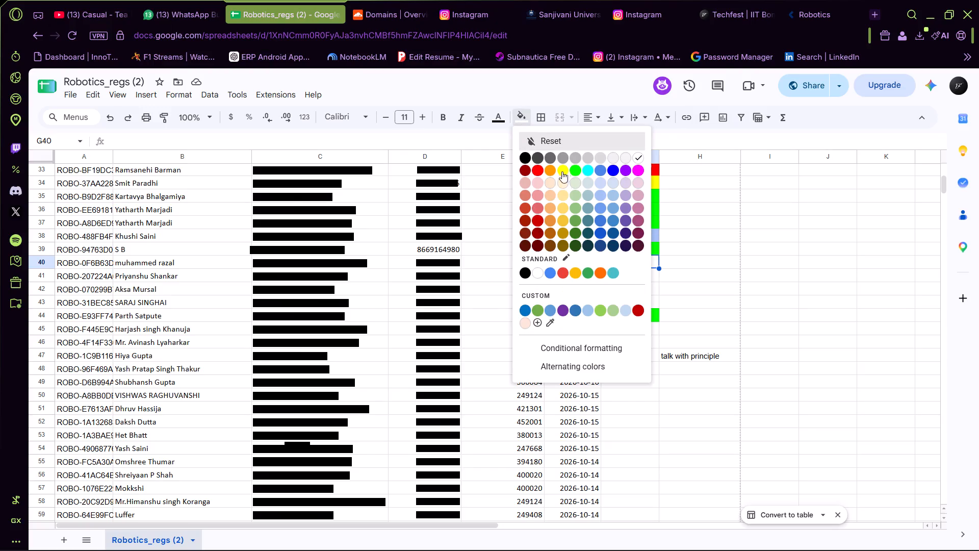
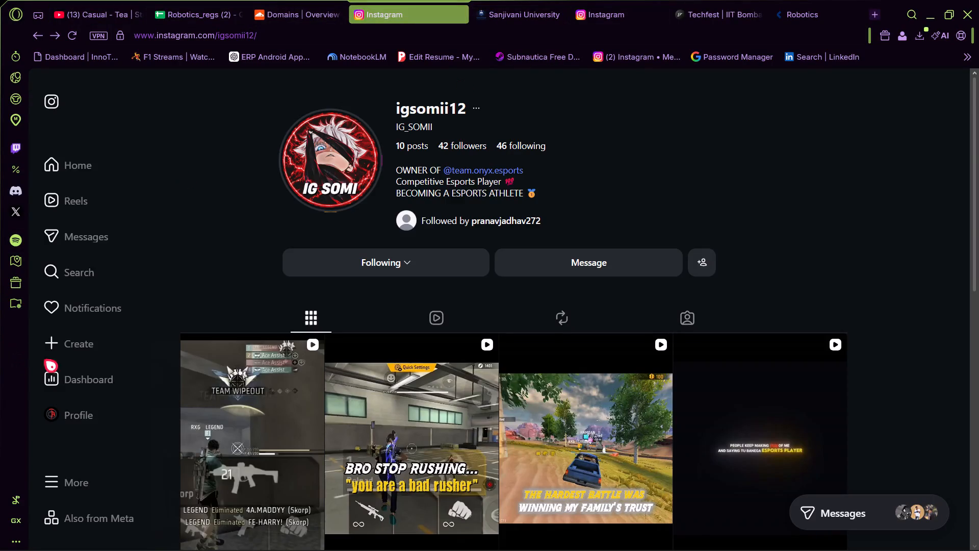
Switch from the Instagram profile back to the Robotics_regs (2) spreadsheet.
{"action": "left_click", "coordinate": [350, 0]}
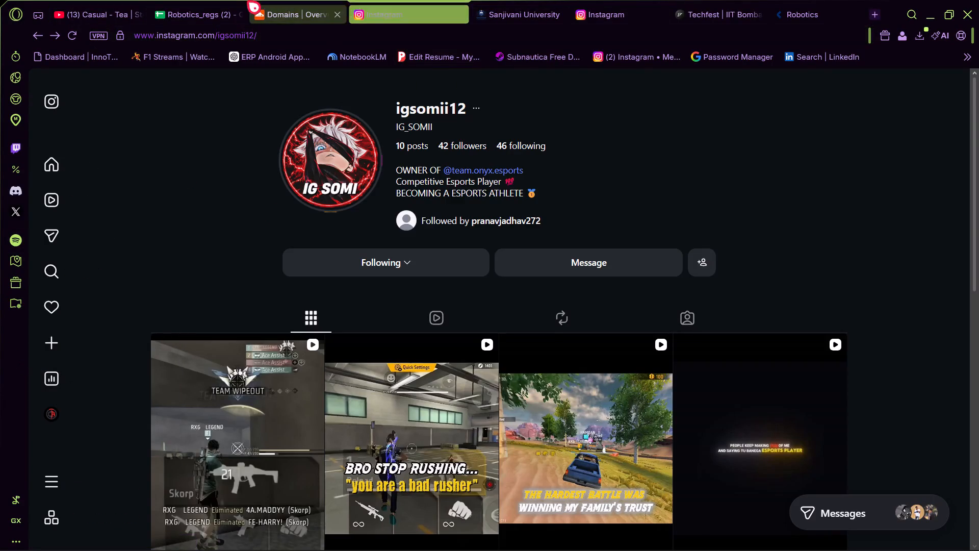
{"action": "left_click", "coordinate": [226, 0]}
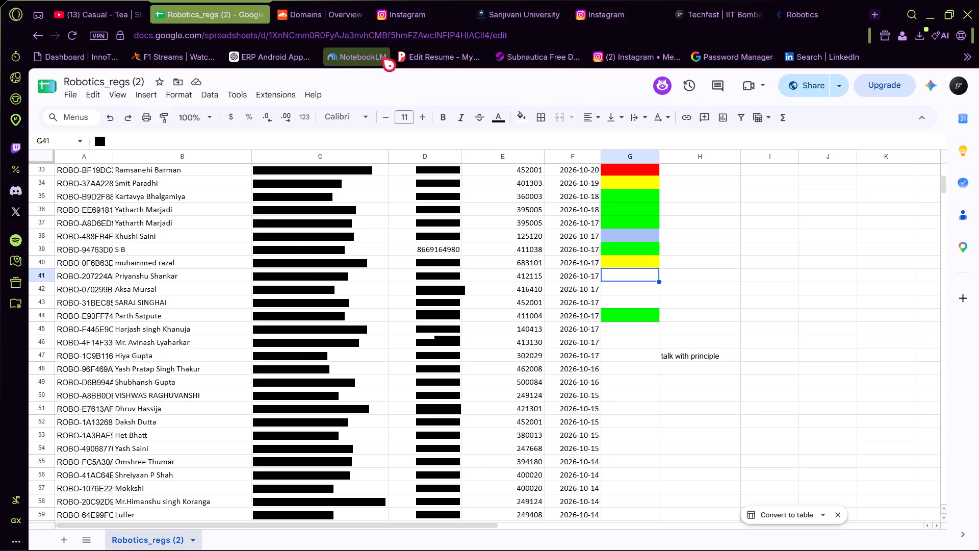
Fill status cell G41 with green for the registrant in row 41.
{"action": "left_click", "coordinate": [523, 113]}
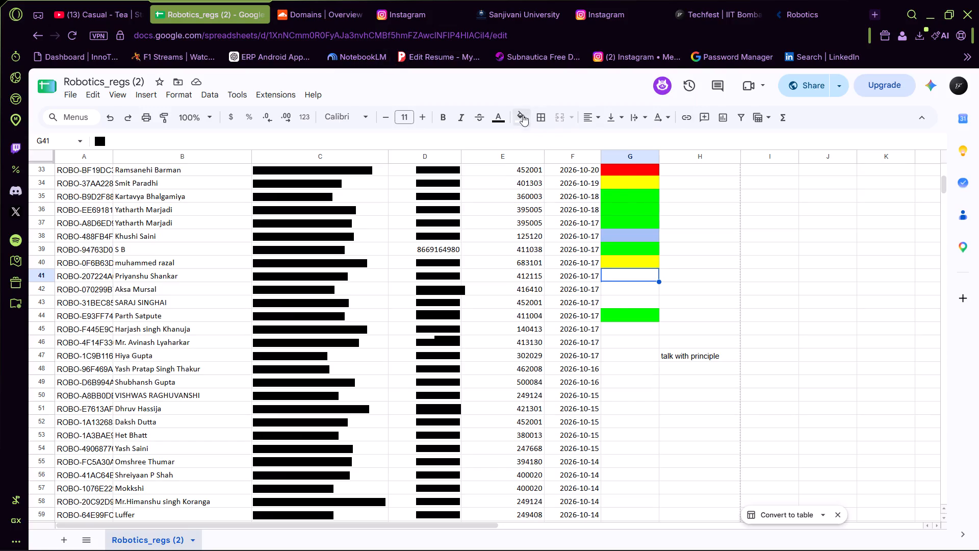
{"action": "left_click", "coordinate": [573, 171]}
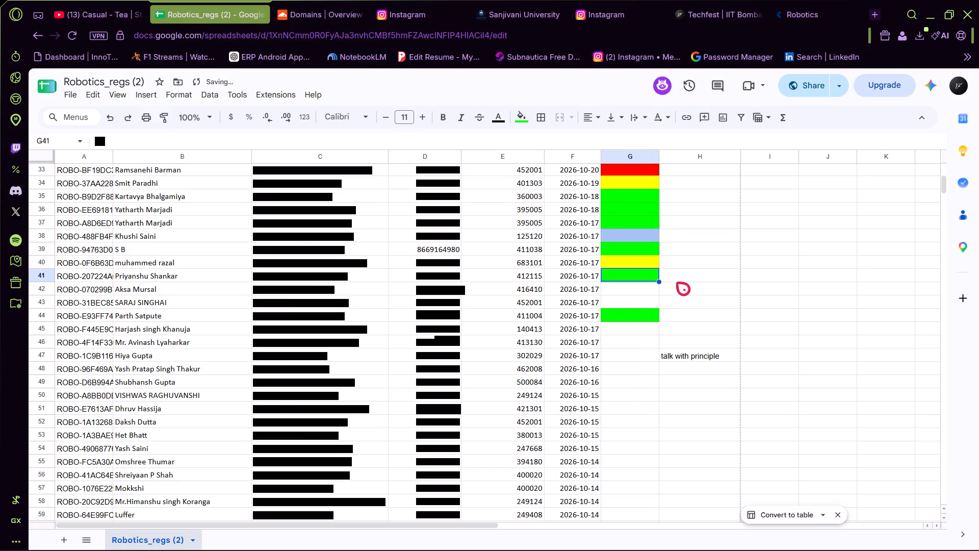
Look up the phone number in cell D42 for the registrant in row 42.
{"action": "left_click", "coordinate": [647, 289]}
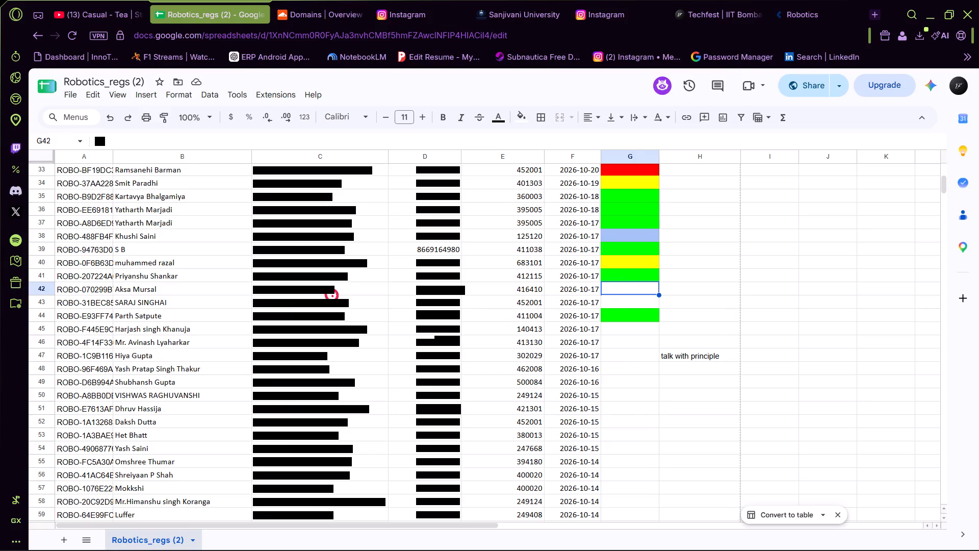
{"action": "left_click", "coordinate": [434, 290]}
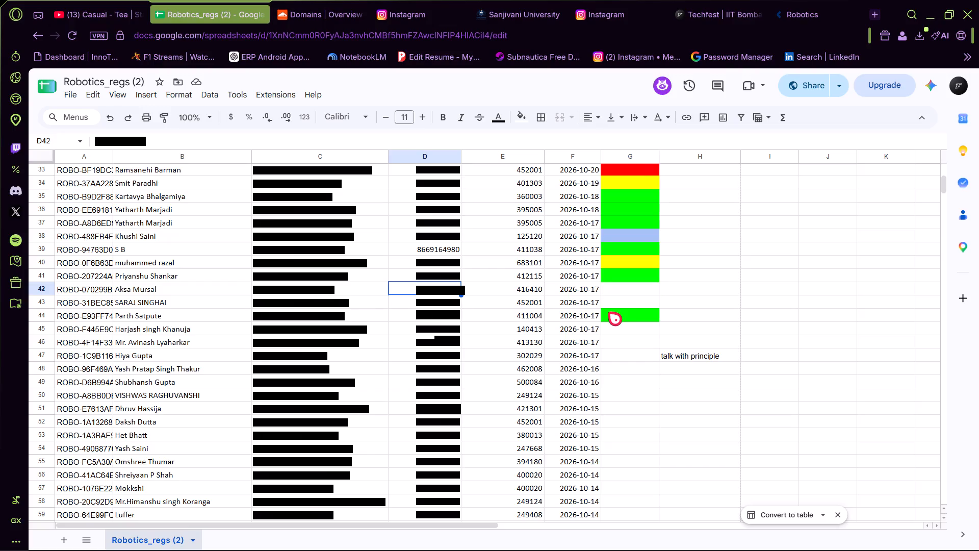
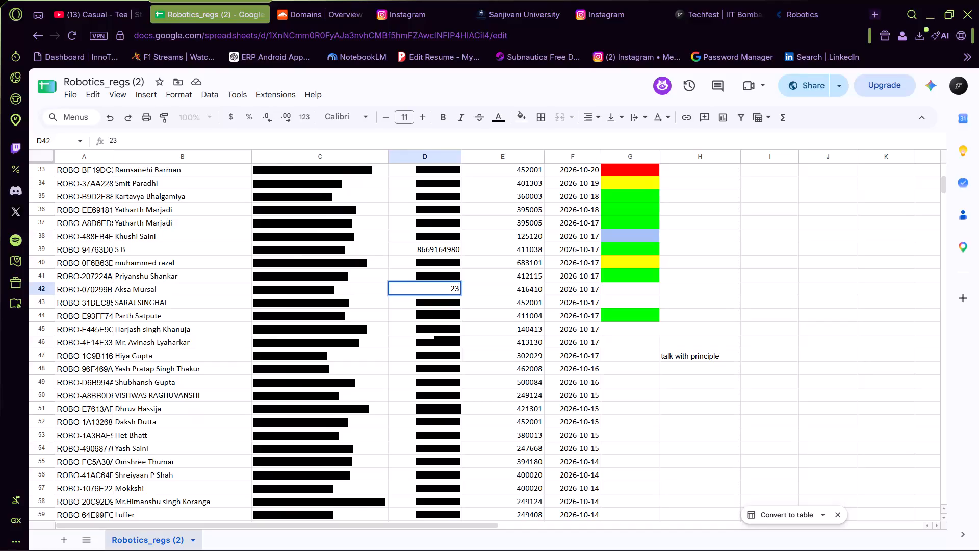
Undo the accidental overwrite in cell D42, restoring the phone number of the registrant in row 42.
{"action": "key", "text": "ctrl+z"}
{"action": "key", "text": "ctrl+z"}
{"action": "key", "text": "ctrl+z"}
{"action": "key", "text": "ctrl+z"}
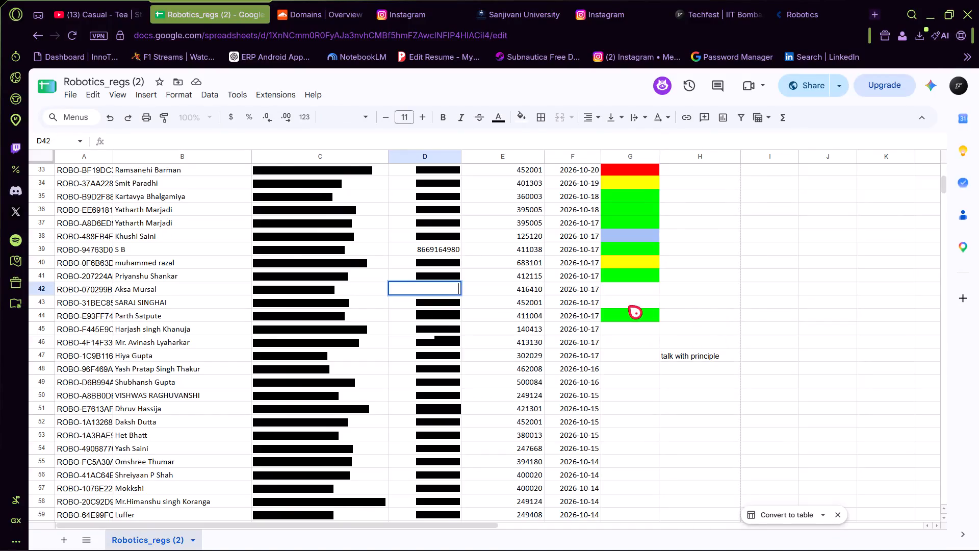
{"action": "left_click", "coordinate": [626, 294]}
{"action": "left_click", "coordinate": [966, 9]}
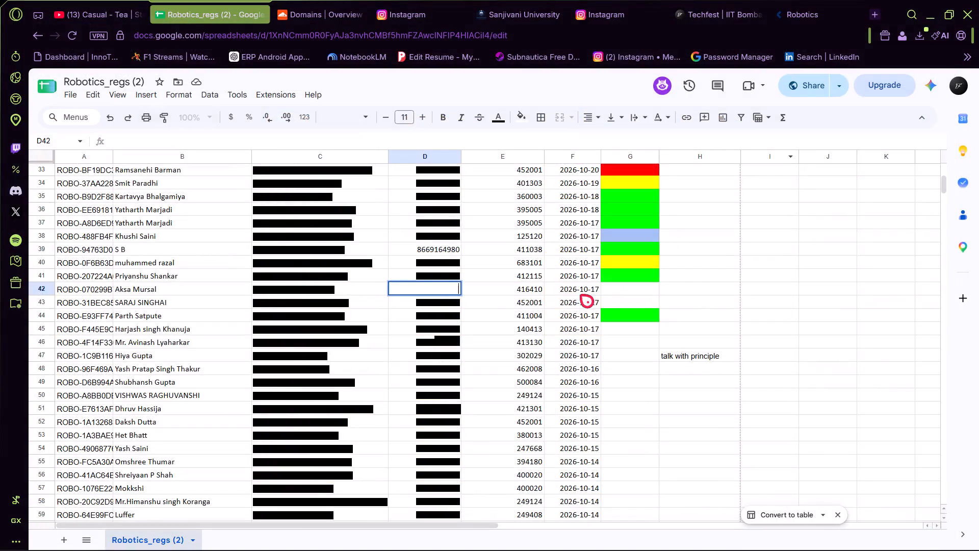
{"action": "left_click", "coordinate": [443, 306]}
{"action": "left_click", "coordinate": [450, 288]}
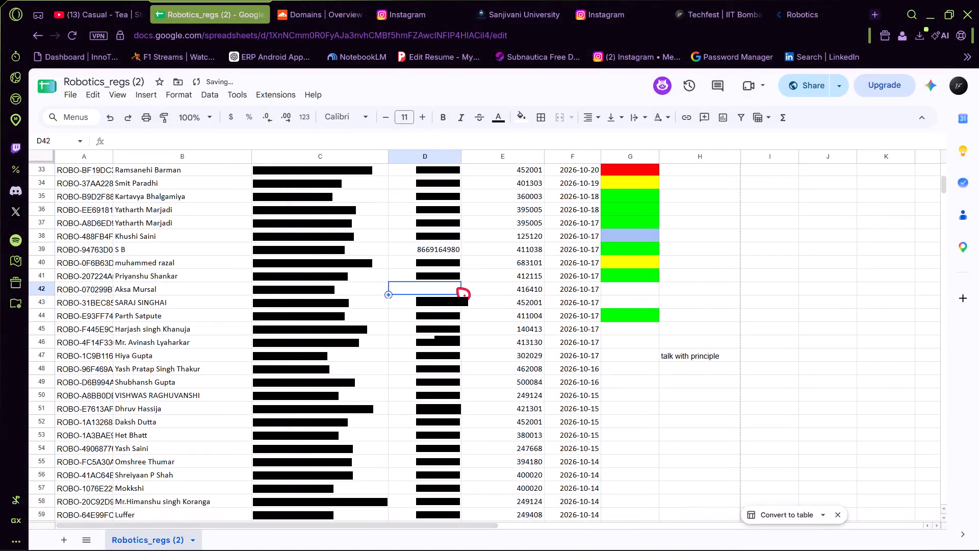
{"action": "key", "text": "ctrl+z"}
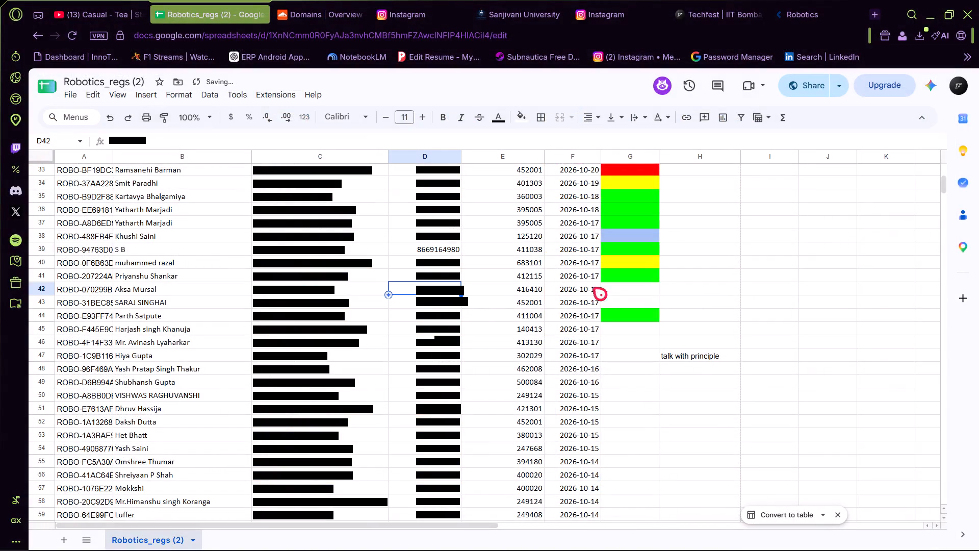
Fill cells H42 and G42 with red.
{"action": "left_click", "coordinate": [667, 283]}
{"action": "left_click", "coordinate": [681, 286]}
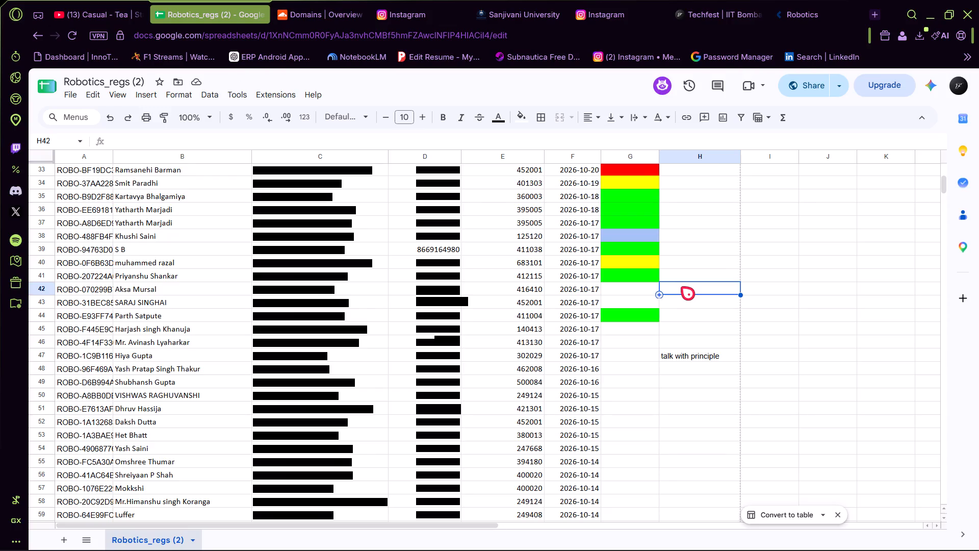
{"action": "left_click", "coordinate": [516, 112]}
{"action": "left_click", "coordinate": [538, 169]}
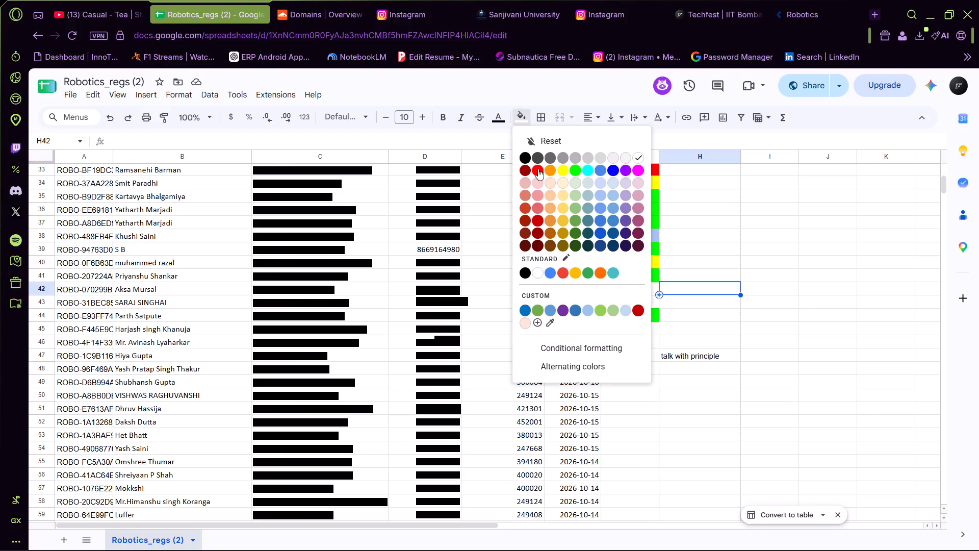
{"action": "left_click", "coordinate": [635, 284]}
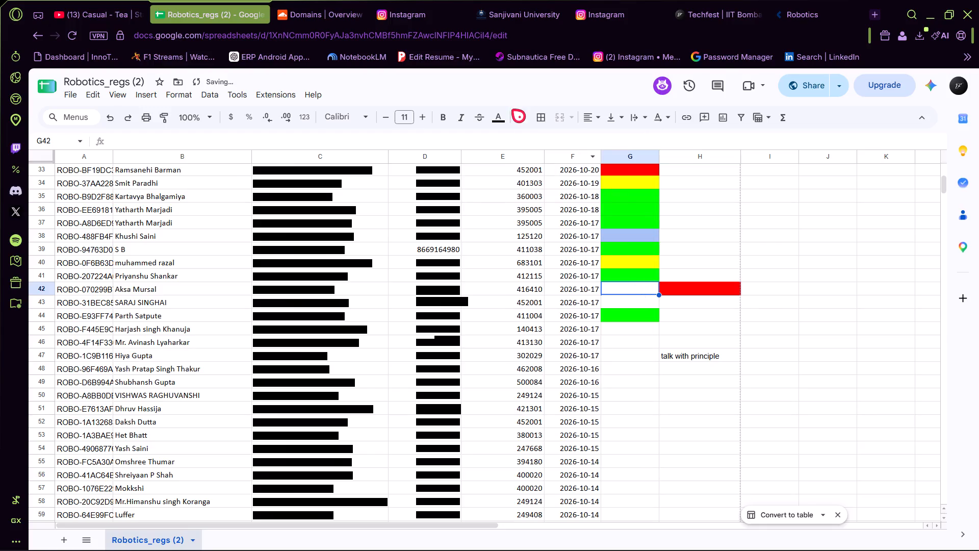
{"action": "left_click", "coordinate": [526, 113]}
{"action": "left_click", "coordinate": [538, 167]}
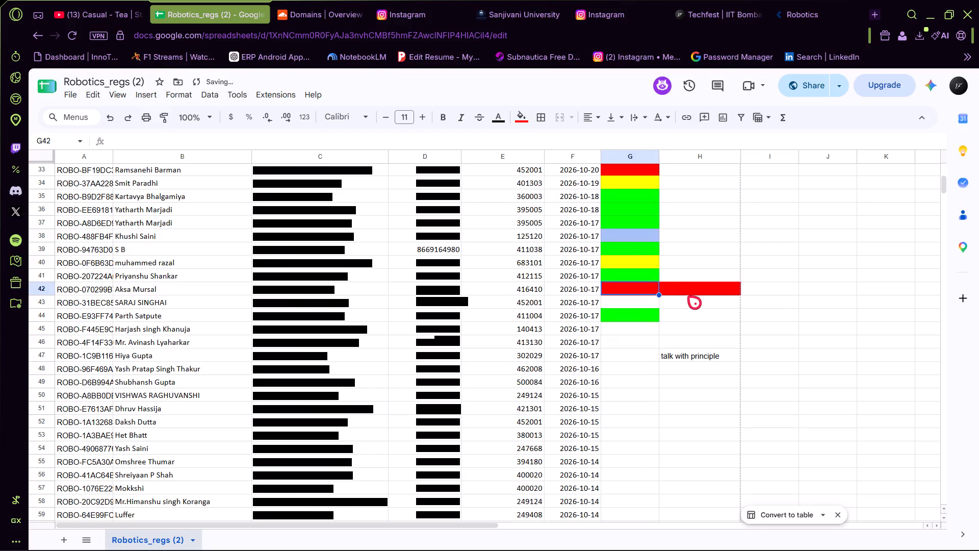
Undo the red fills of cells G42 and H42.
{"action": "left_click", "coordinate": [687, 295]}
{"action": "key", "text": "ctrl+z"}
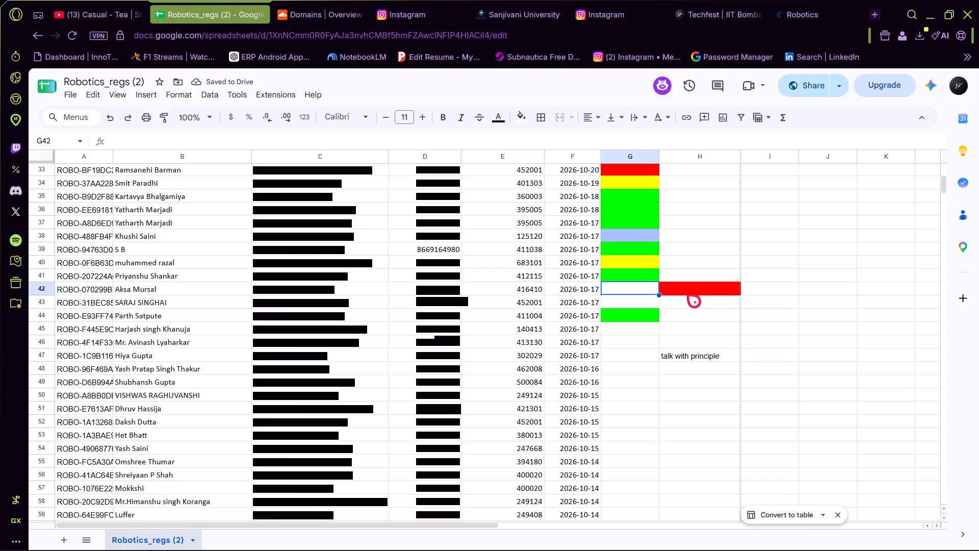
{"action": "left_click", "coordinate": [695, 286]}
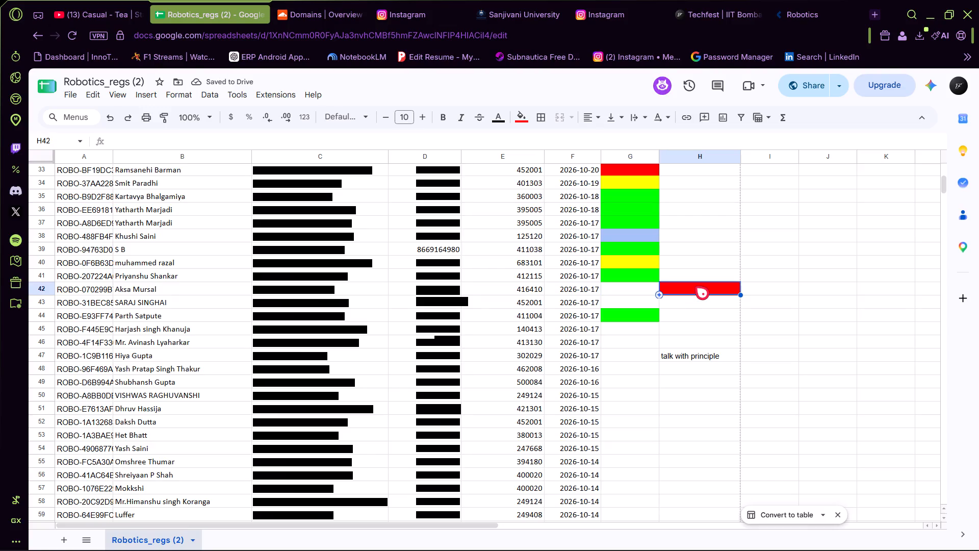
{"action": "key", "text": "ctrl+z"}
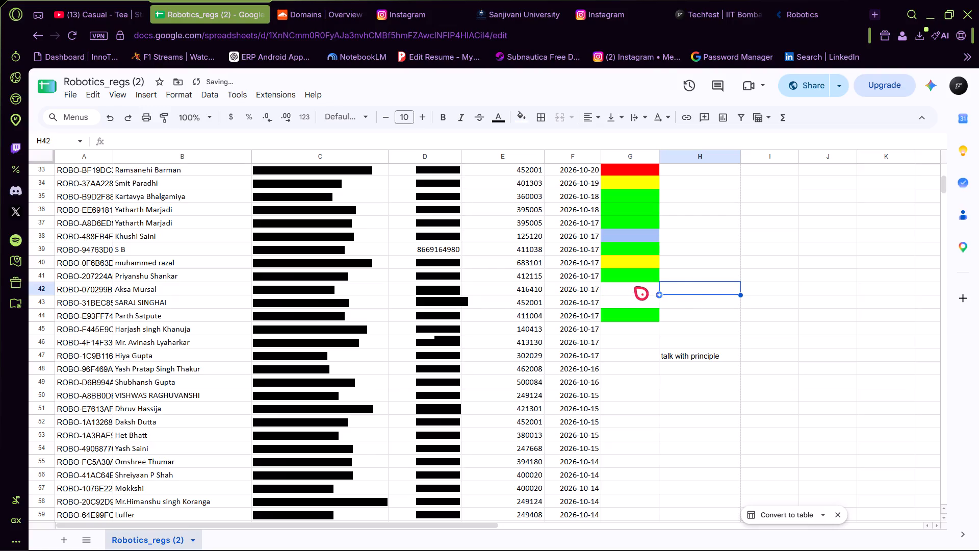
Fill status cell G42 with red for the registrant in row 42.
{"action": "left_click", "coordinate": [634, 286]}
{"action": "left_click", "coordinate": [517, 119]}
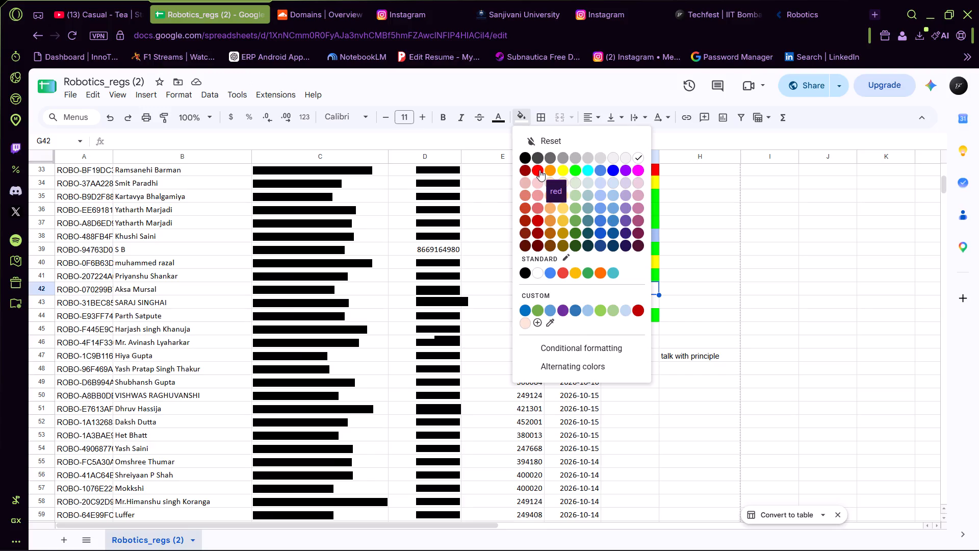
{"action": "left_click", "coordinate": [539, 170]}
Check the status colour legend and existing remarks in the first rows of the sheet.
{"action": "left_click", "coordinate": [635, 300]}
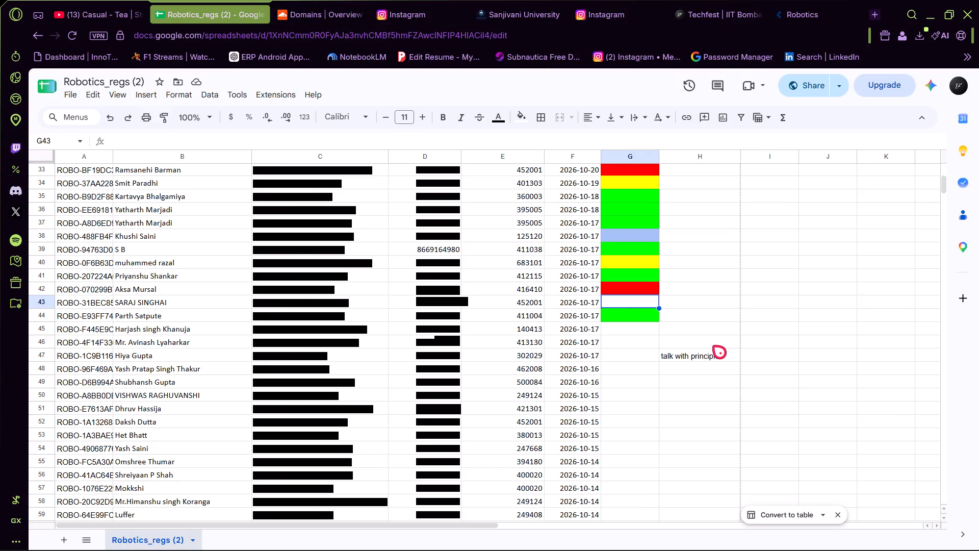
{"action": "left_click", "coordinate": [678, 299]}
{"action": "scroll", "coordinate": [695, 293], "scroll_direction": "up", "scroll_amount": 4}
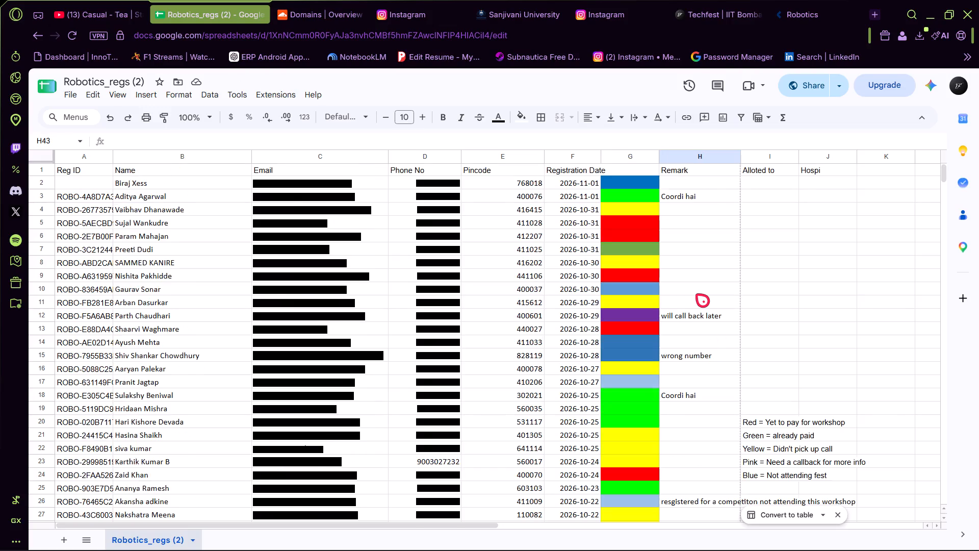
{"action": "scroll", "coordinate": [695, 293], "scroll_direction": "up", "scroll_amount": 9}
{"action": "scroll", "coordinate": [703, 295], "scroll_direction": "down", "scroll_amount": 4}
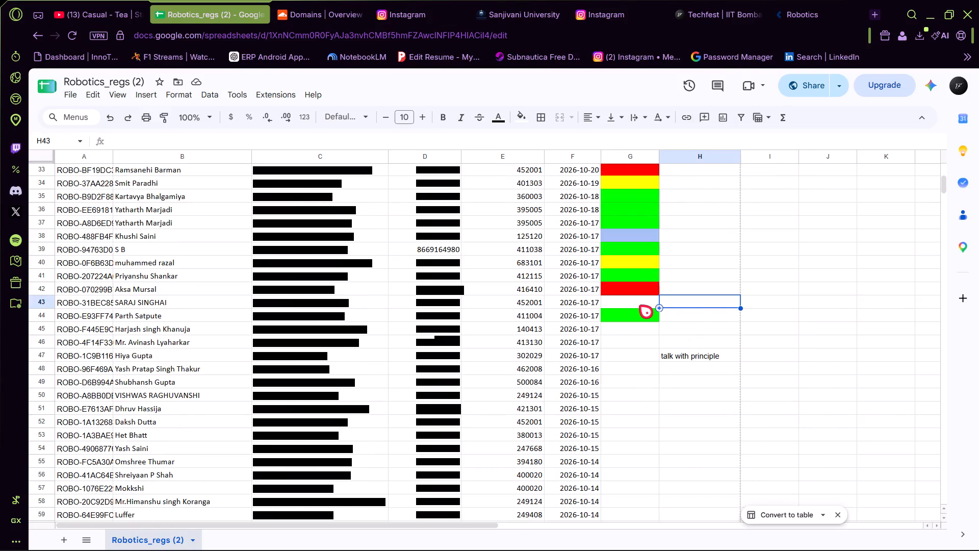
Review the details of the registrant in row 43 and look up the phone number in cell D43.
{"action": "left_click", "coordinate": [639, 305]}
{"action": "left_click", "coordinate": [353, 306]}
{"action": "left_click", "coordinate": [141, 304]}
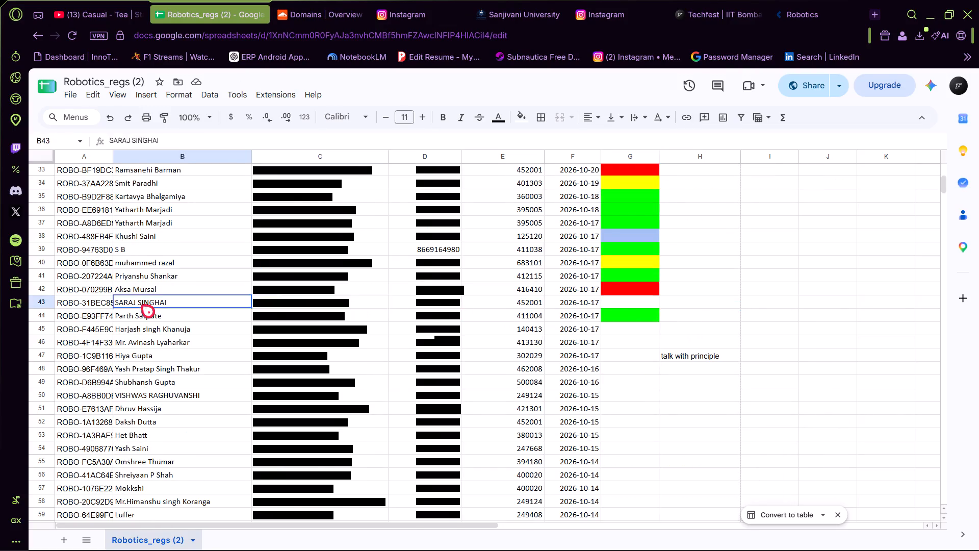
{"action": "left_click", "coordinate": [333, 286]}
{"action": "left_click", "coordinate": [506, 288]}
{"action": "left_click", "coordinate": [627, 287]}
{"action": "left_click", "coordinate": [628, 297]}
{"action": "left_click", "coordinate": [573, 316]}
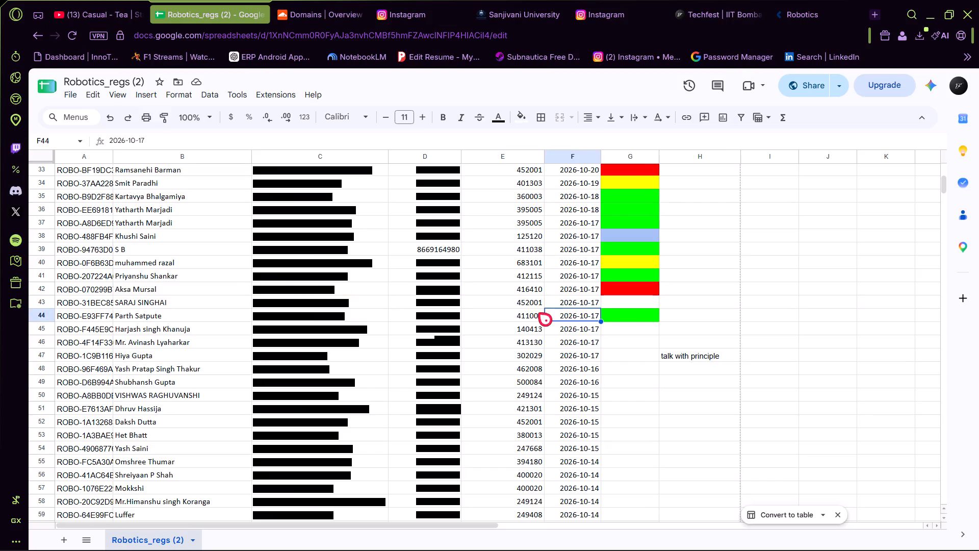
{"action": "left_click", "coordinate": [538, 312]}
{"action": "left_click", "coordinate": [554, 305]}
{"action": "left_click", "coordinate": [500, 304]}
{"action": "left_click", "coordinate": [442, 301]}
{"action": "left_click", "coordinate": [343, 307]}
{"action": "left_click", "coordinate": [220, 299]}
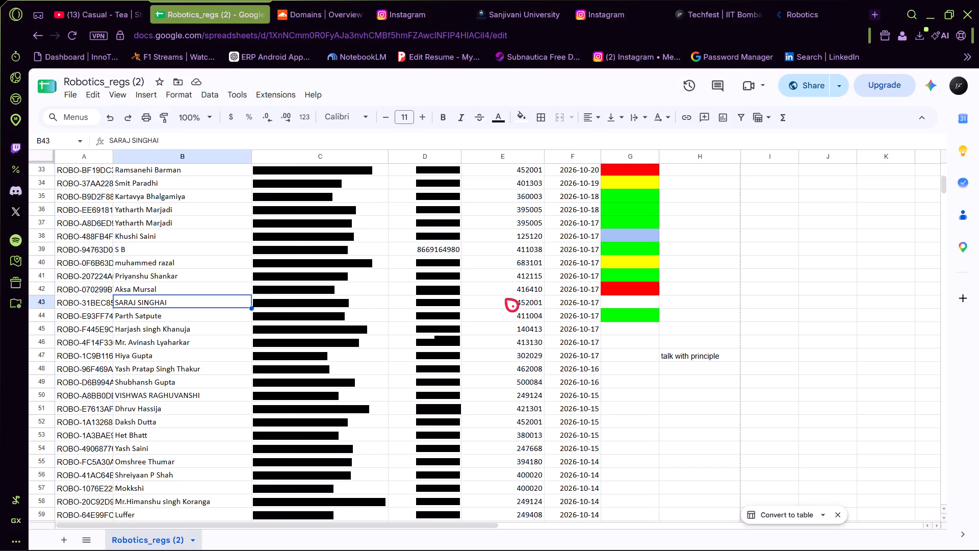
{"action": "key", "text": "Right"}
{"action": "key", "text": "Right"}
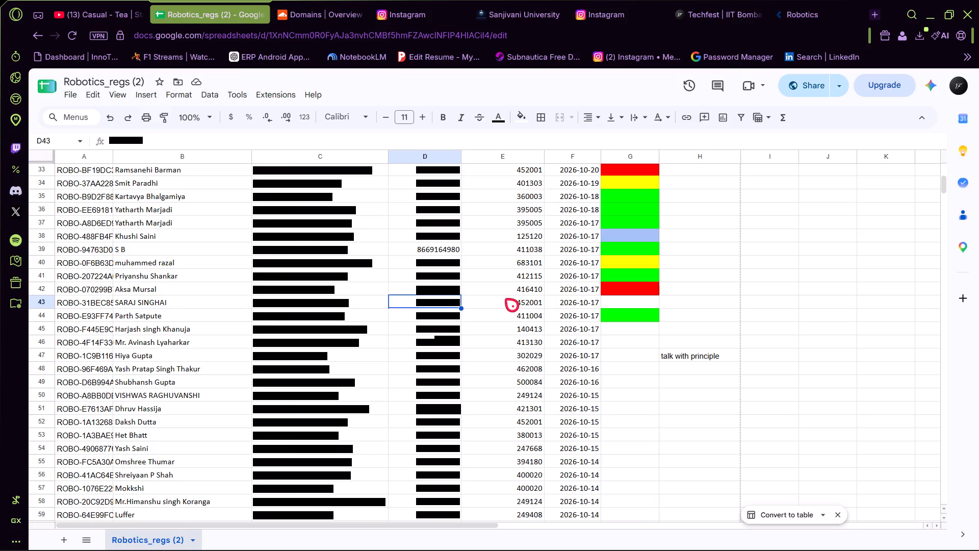